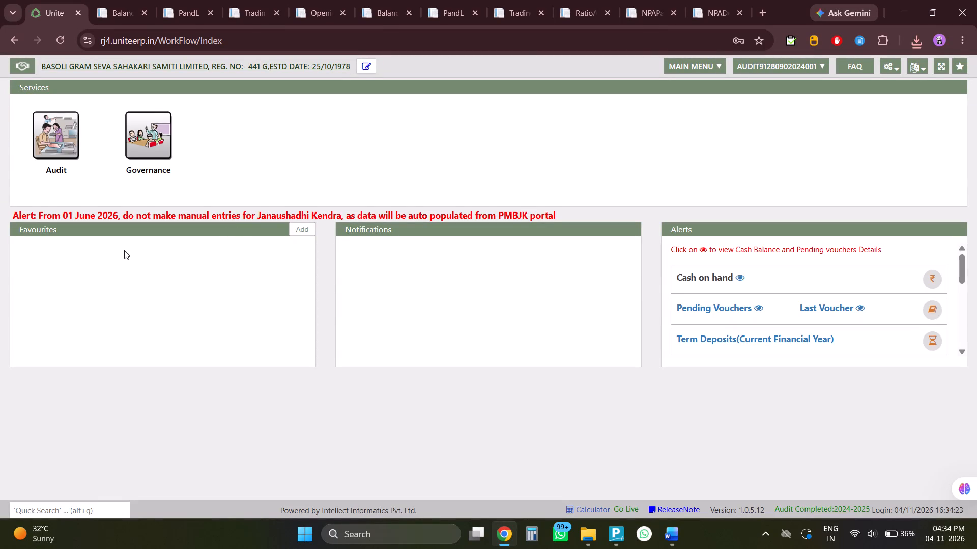
# Open the Audit page, choose year code 2025-2026 and acknowledge the prompt to reach the Audit Details page.
pyautogui.click(51, 148)
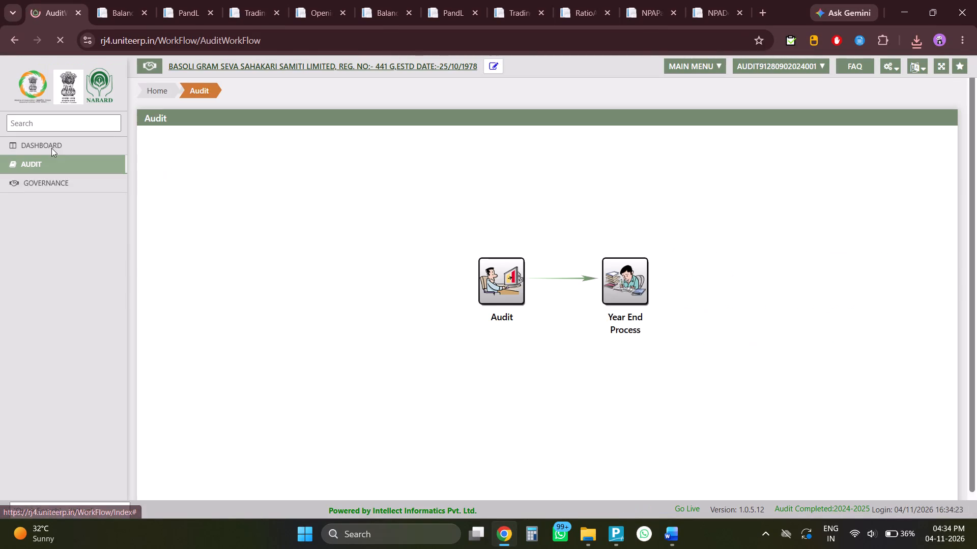
pyautogui.click(483, 271)
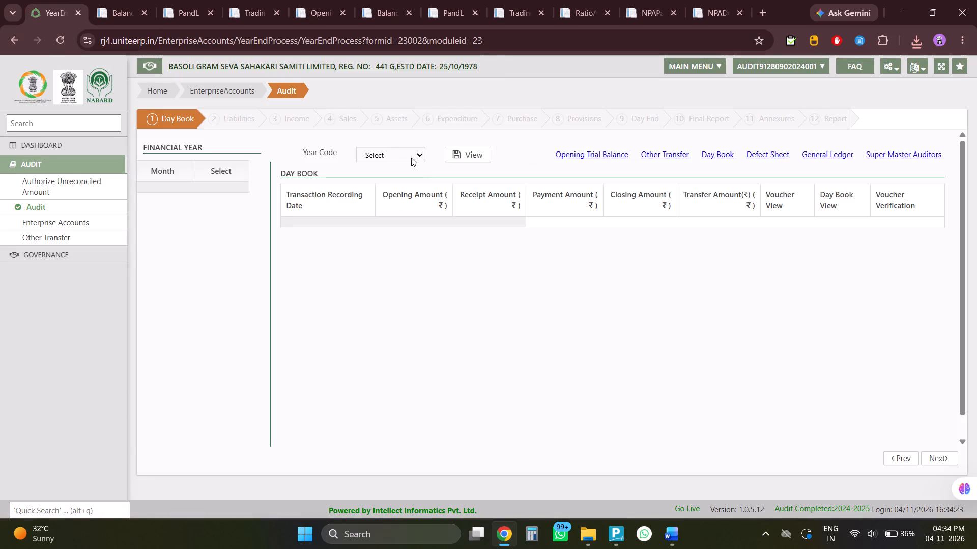
pyautogui.click(399, 150)
pyautogui.click(383, 199)
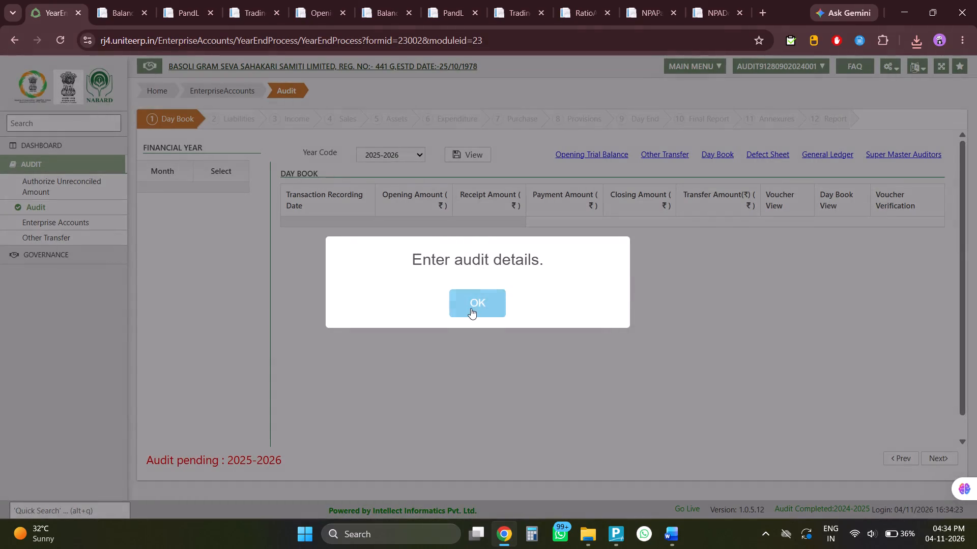
pyautogui.click(472, 307)
# Switch to File Explorer, open FINAL LIST AUDITORS 25-26 from Varsha's AUDITORS DETAILS folder, and filter Name of Organisation by "basol".
pyautogui.hotkey('alt', 'Tab')
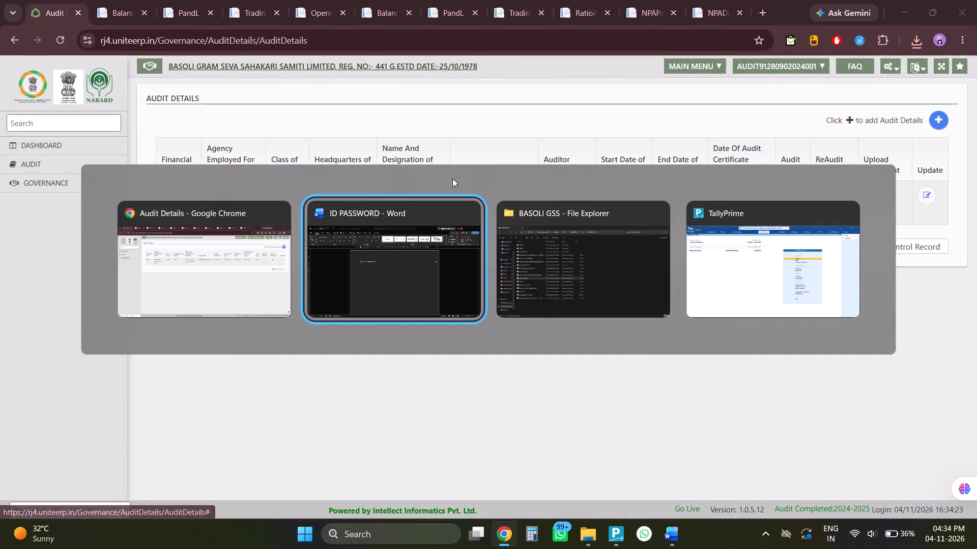
pyautogui.hotkey('alt', 'Tab')
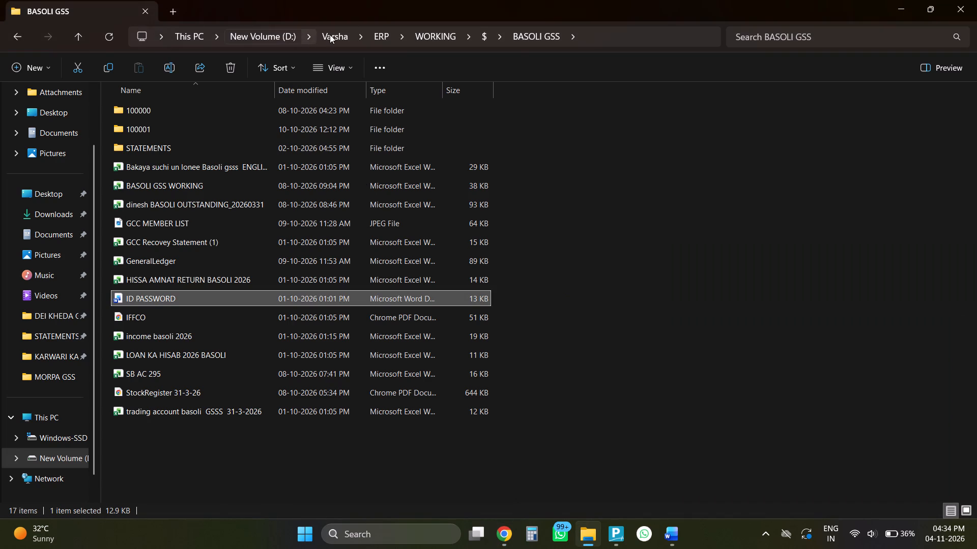
pyautogui.click(330, 35)
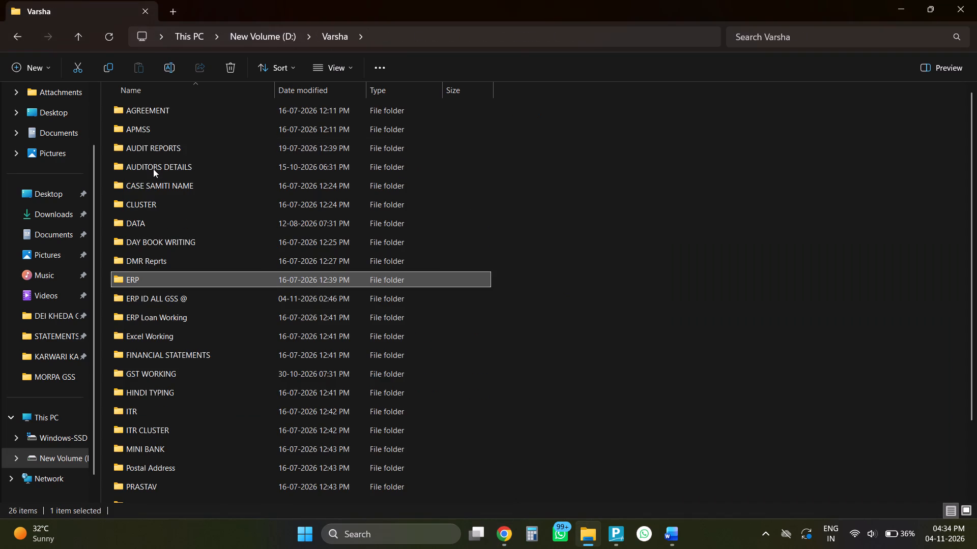
pyautogui.doubleClick(153, 169)
pyautogui.doubleClick(176, 106)
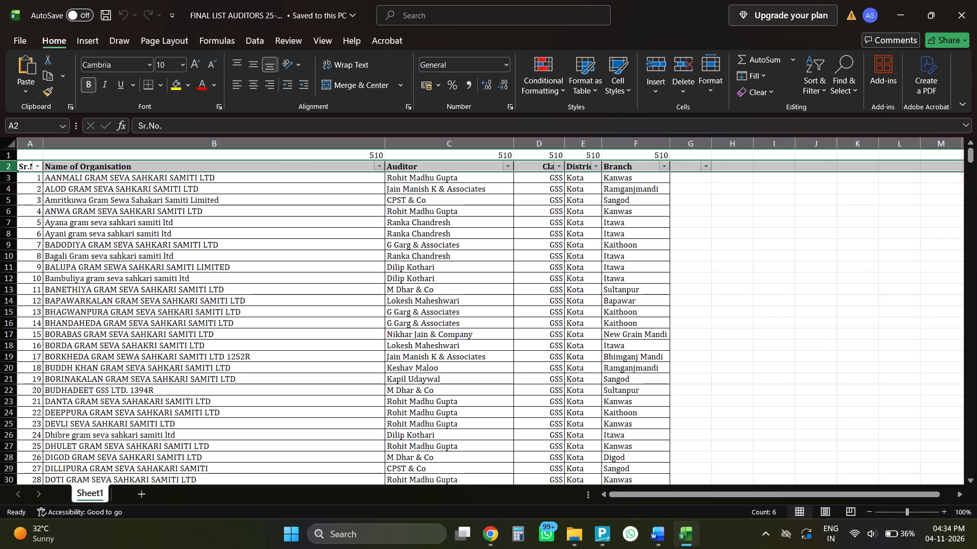
pyautogui.click(378, 168)
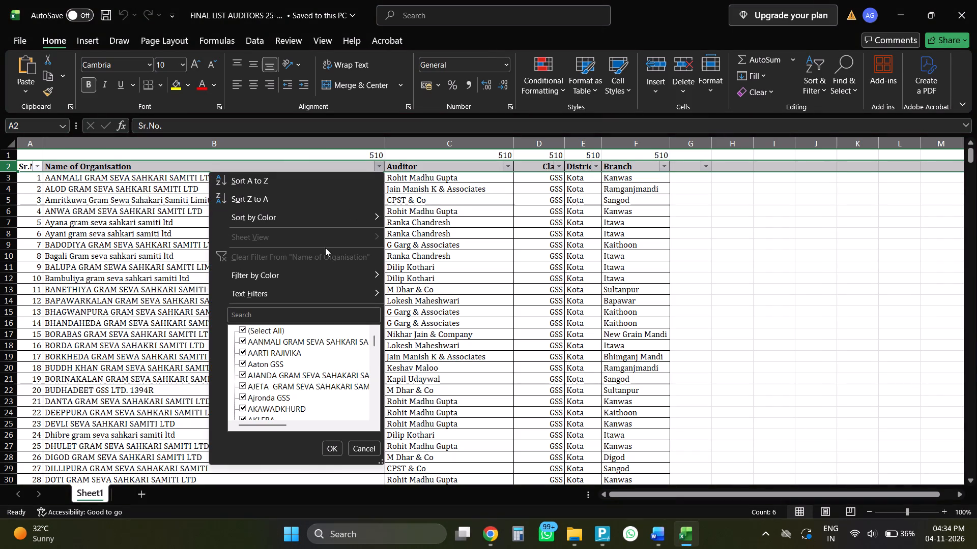
pyautogui.click(284, 313)
pyautogui.write('basol')
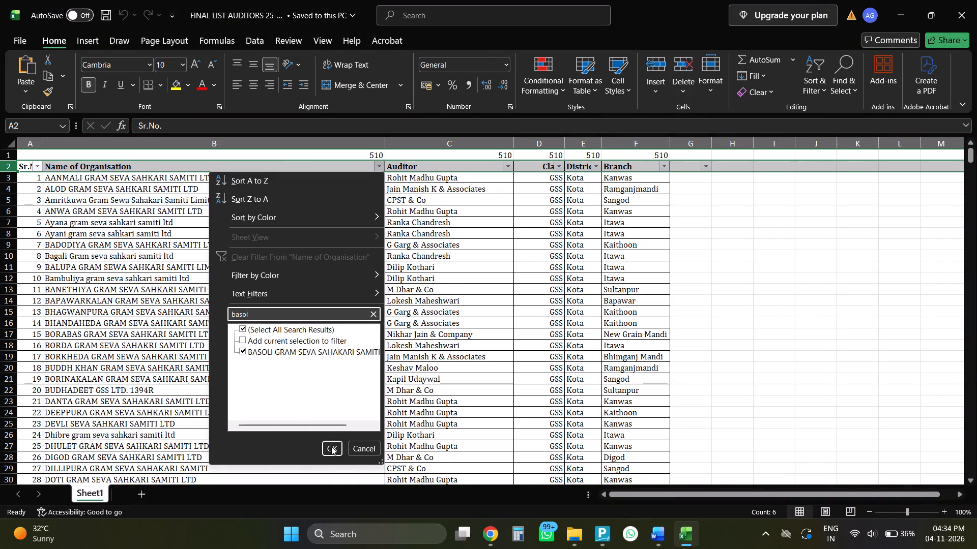
pyautogui.click(331, 446)
pyautogui.scroll(5, 331, 265)
# Open the SSO ID workbook from the AUDITORS DETAILS folder and filter Name of Auditor by "bang".
pyautogui.hotkey('alt', 'Tab')
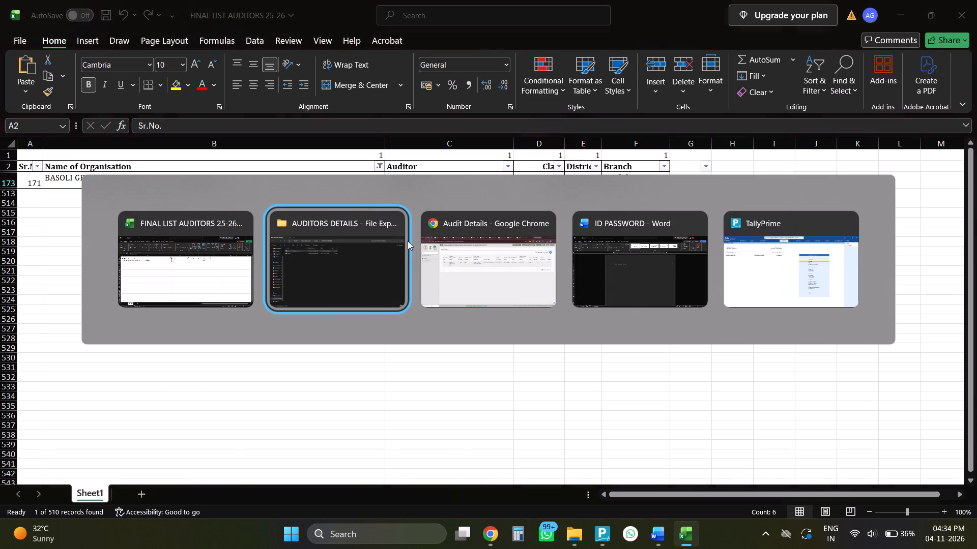
pyautogui.doubleClick(190, 131)
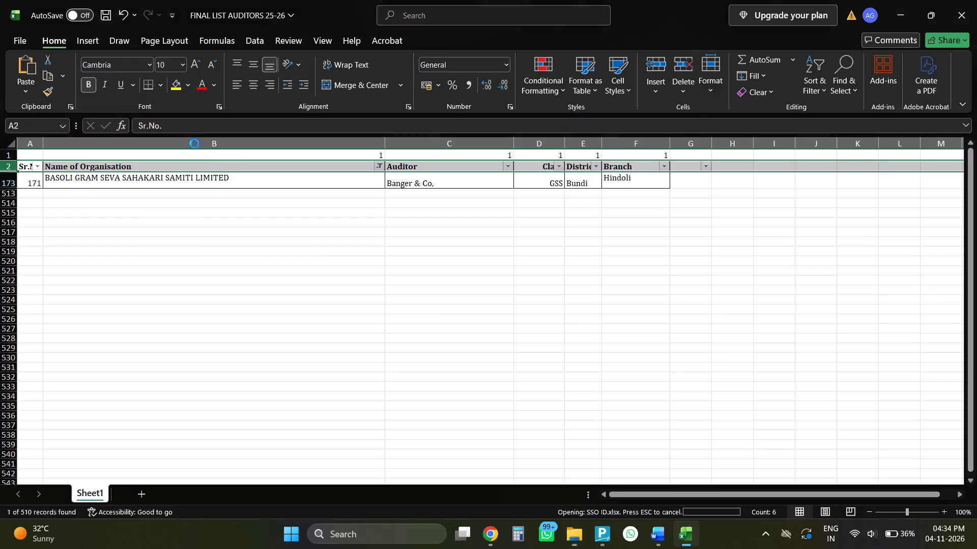
pyautogui.click(169, 154)
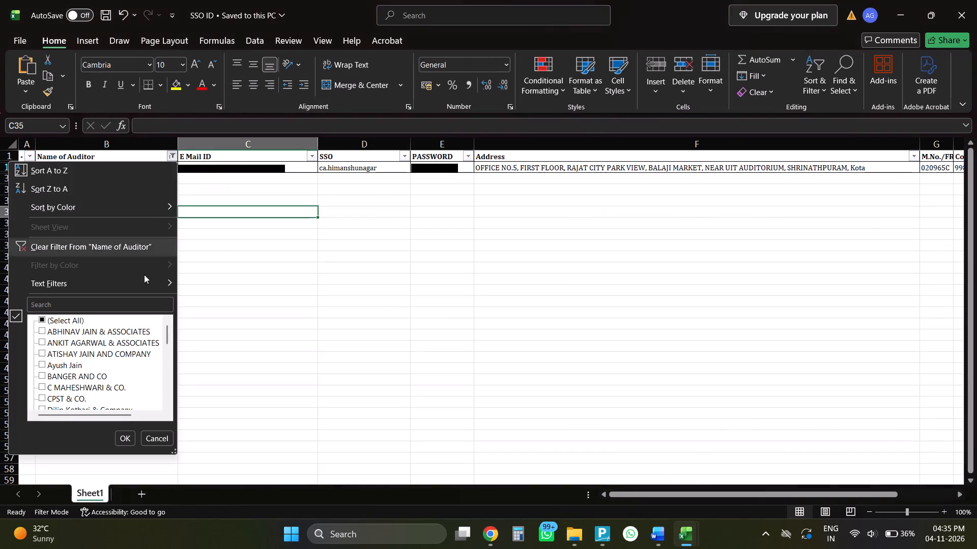
pyautogui.click(127, 298)
pyautogui.click(121, 304)
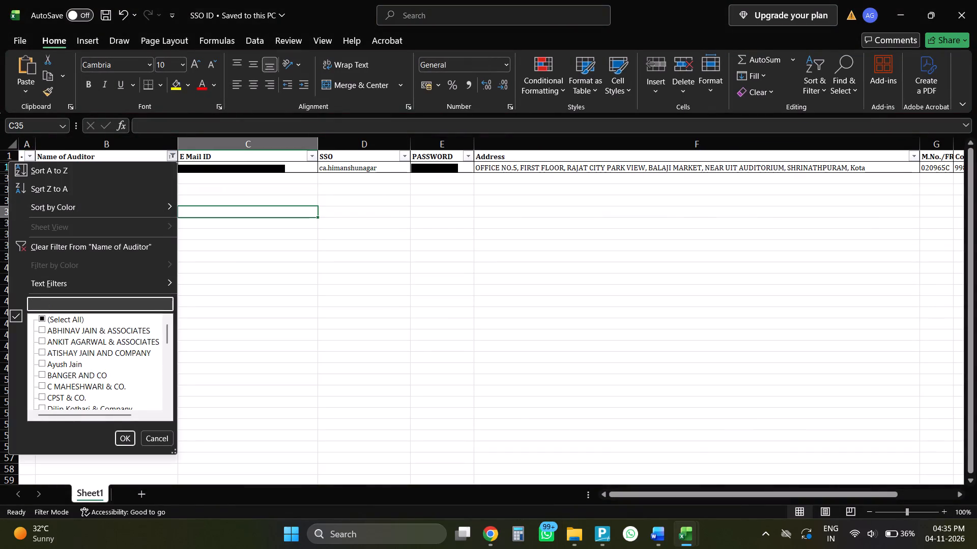
pyautogui.write('banf')
pyautogui.press('BackSpace')
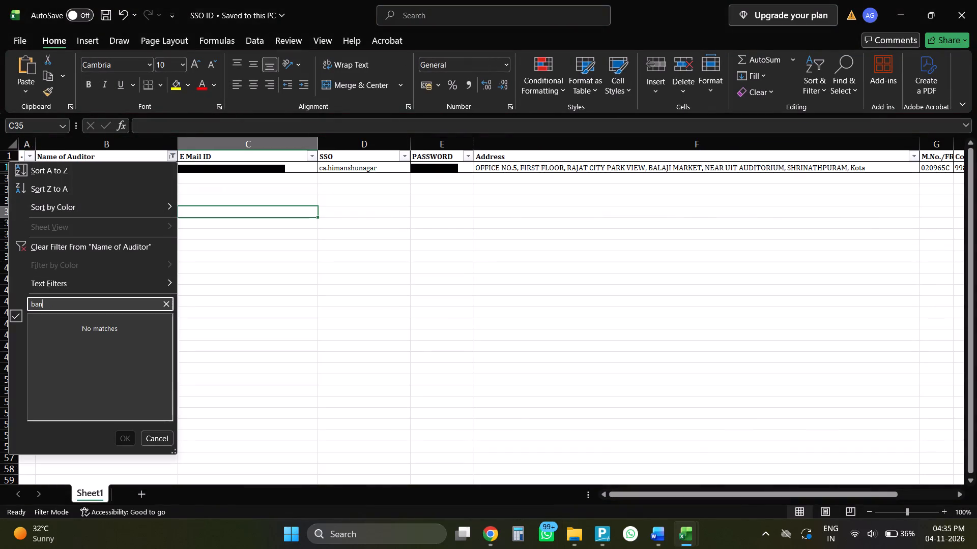
pyautogui.press('g')
pyautogui.press('Return')
pyautogui.scroll(3, 121, 304)
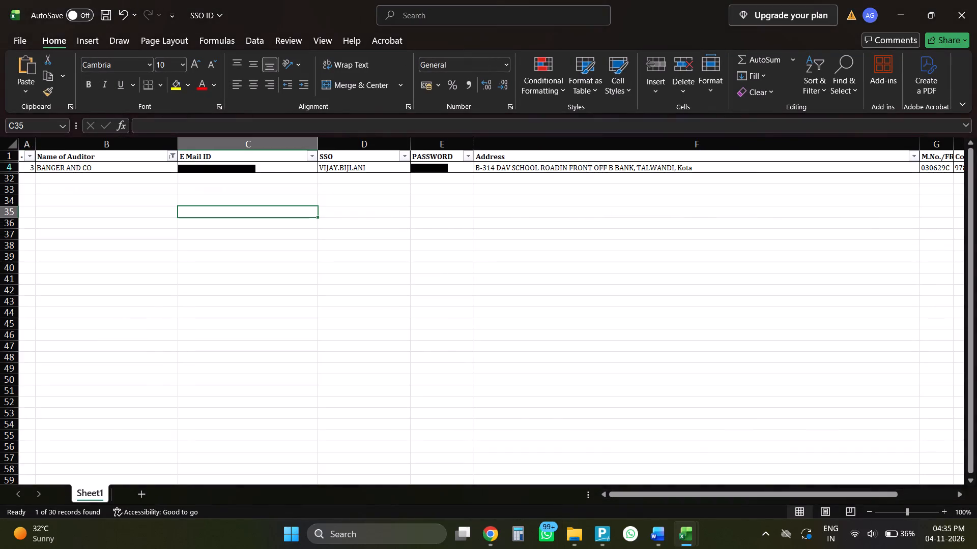
# Back in Chrome, add an audit details entry with type Audit, financial year 2025-2026 and agency Chartered Accountant Firm.
pyautogui.hotkey('alt', 'Tab')
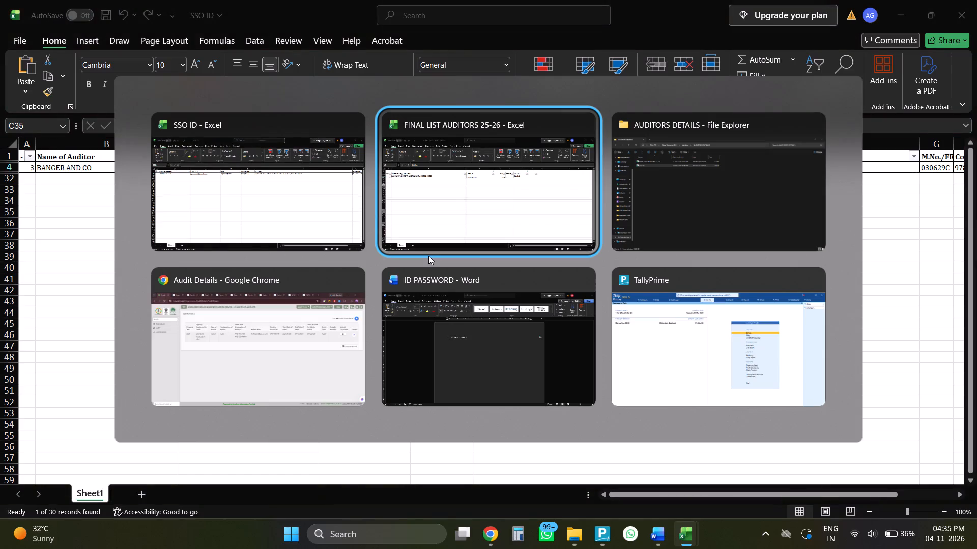
pyautogui.hotkey('alt', 'Tab')
pyautogui.hotkey('alt', 'Tab')
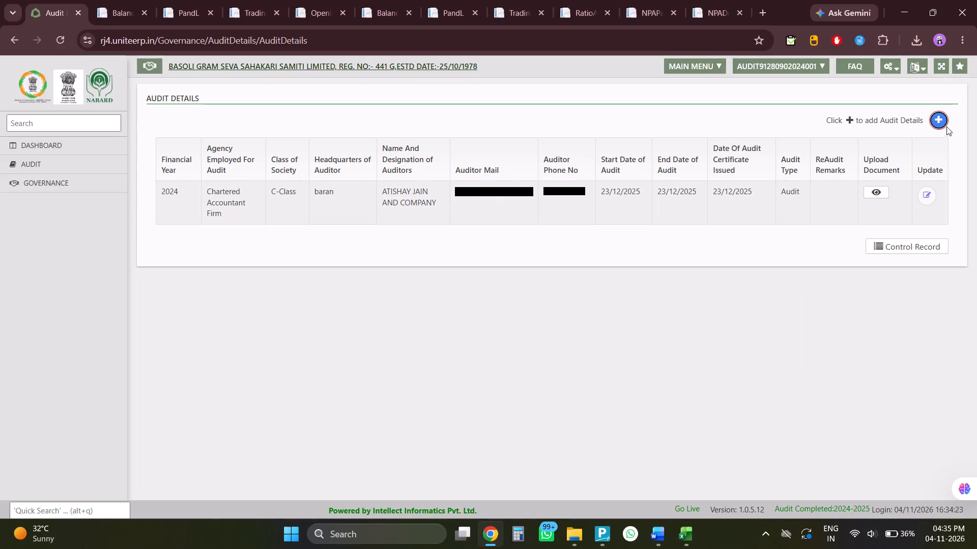
pyautogui.click(938, 121)
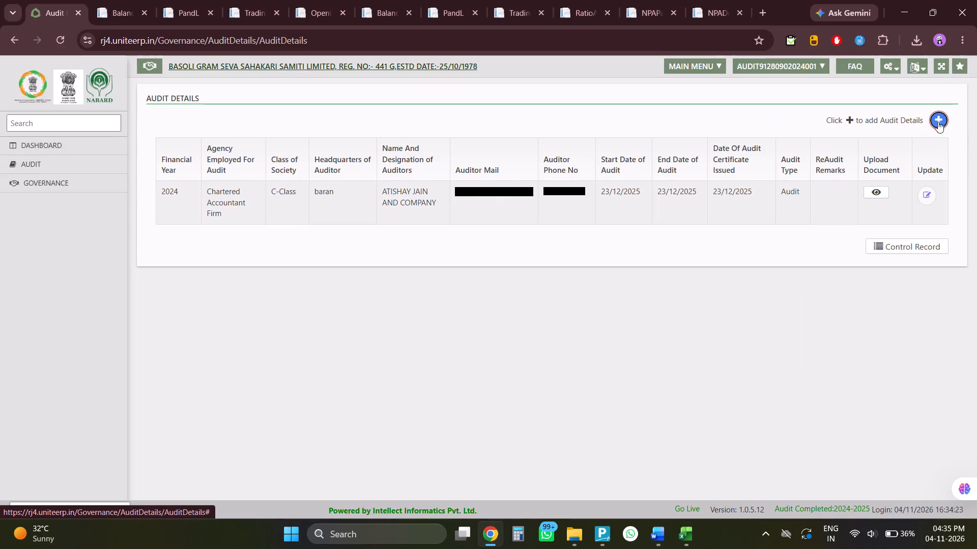
pyautogui.click(941, 115)
pyautogui.click(240, 146)
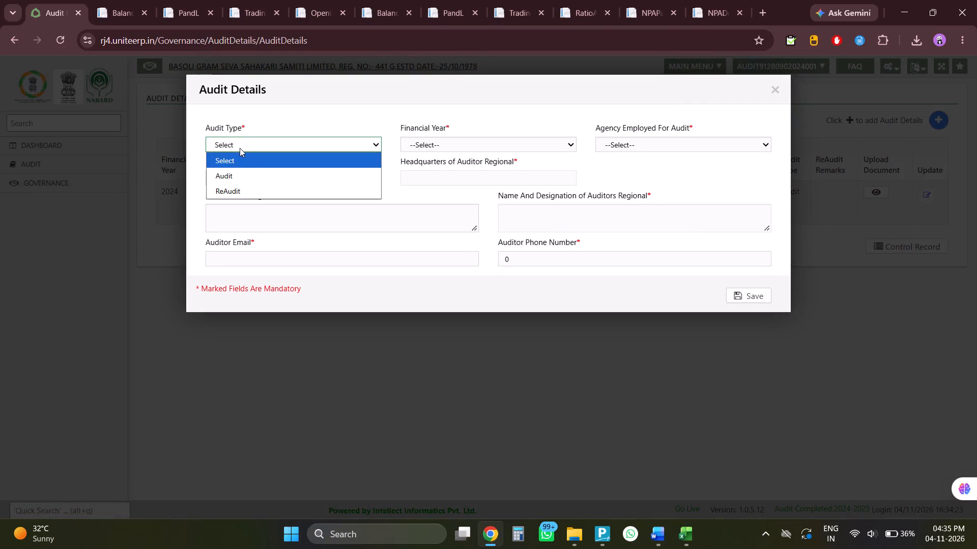
pyautogui.click(232, 172)
pyautogui.click(423, 144)
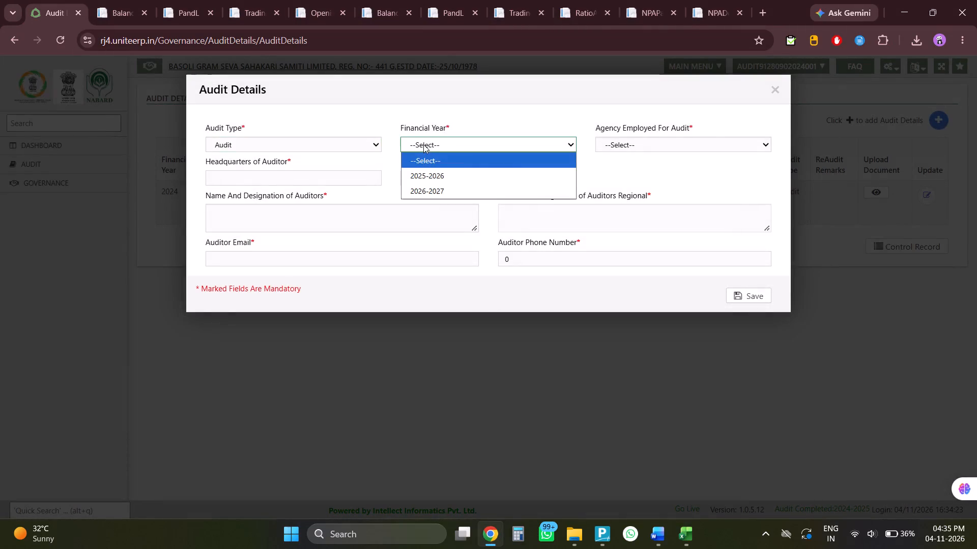
pyautogui.click(424, 175)
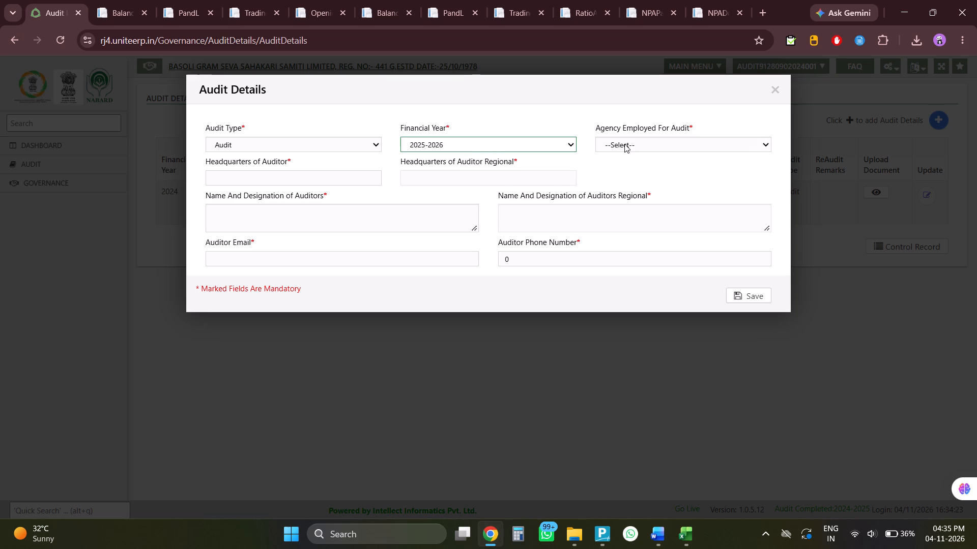
pyautogui.click(624, 144)
pyautogui.click(620, 191)
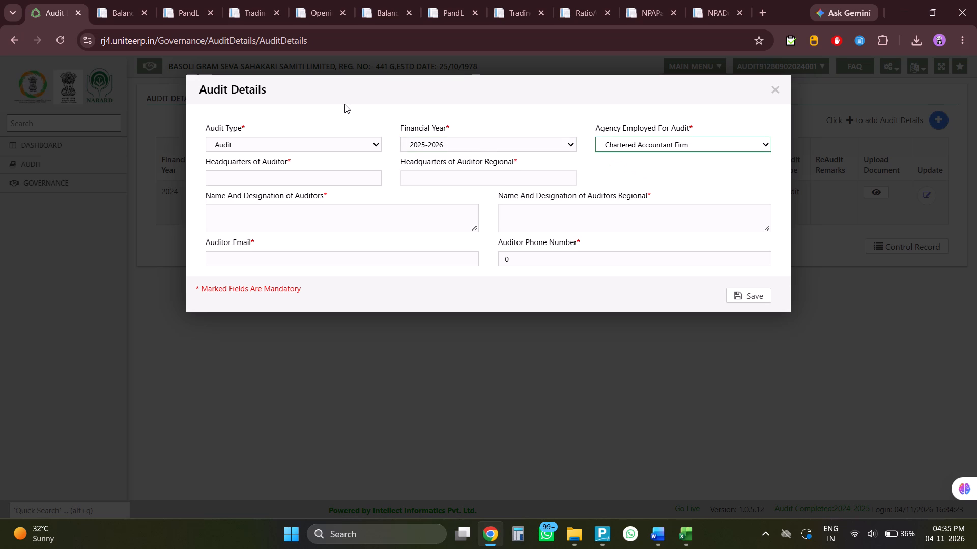
# Enter KOTA as the auditor's headquarters and BANGER AND CO as the auditor's name and designation, consulting the SSO ID workbook.
pyautogui.click(260, 177)
pyautogui.hotkey('alt', 'Tab')
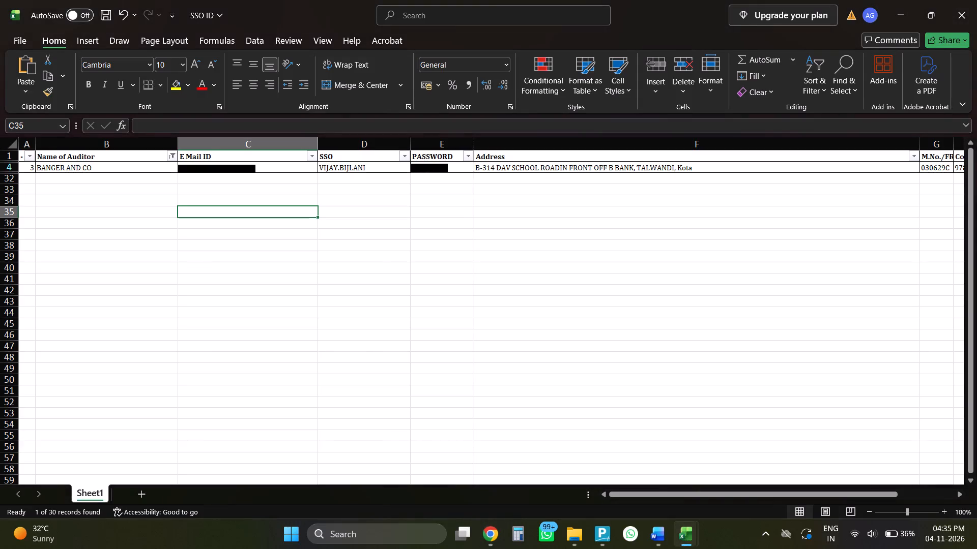
pyautogui.hotkey('alt', 'Tab')
pyautogui.write('KOTA')
pyautogui.click(272, 222)
pyautogui.hotkey('alt', 'Tab')
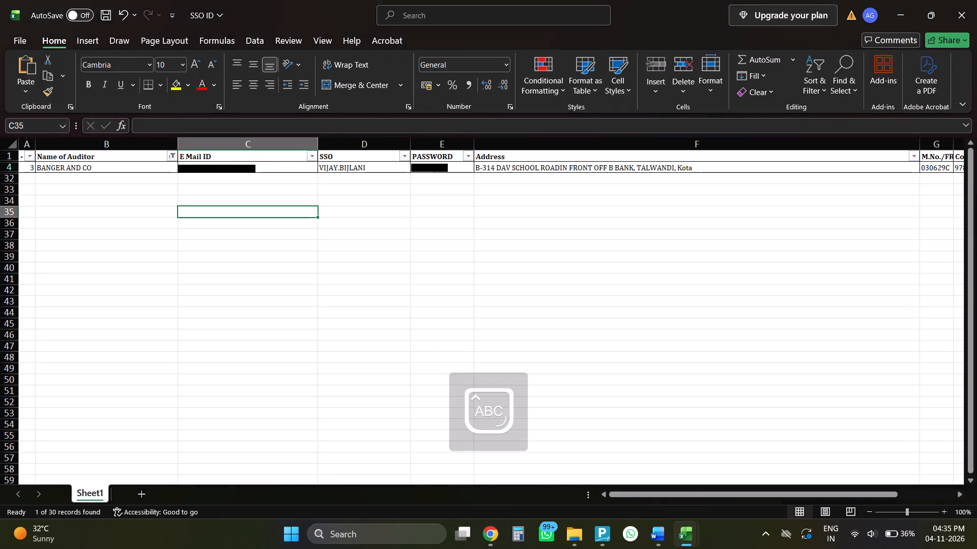
pyautogui.hotkey('alt', 'Tab')
pyautogui.write('BANGER AND CO')
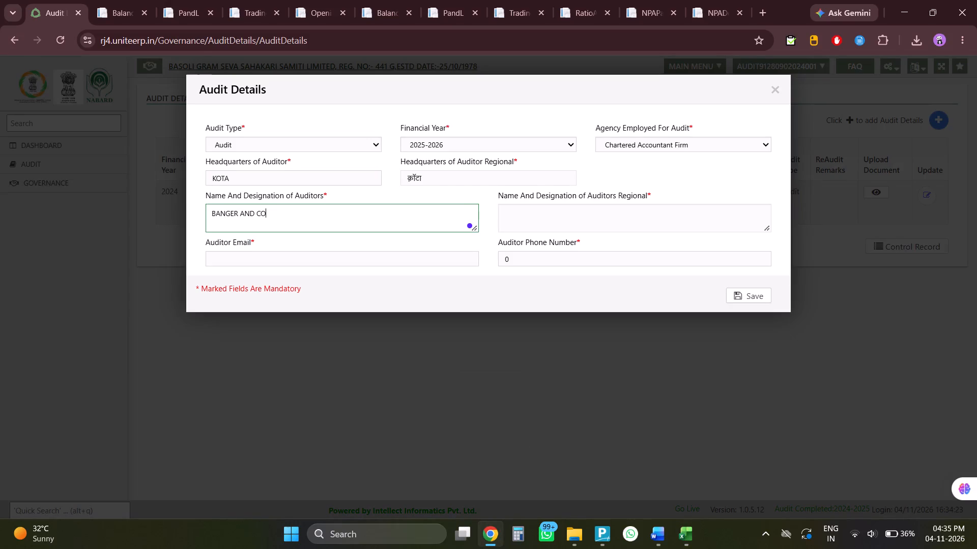
pyautogui.click(416, 285)
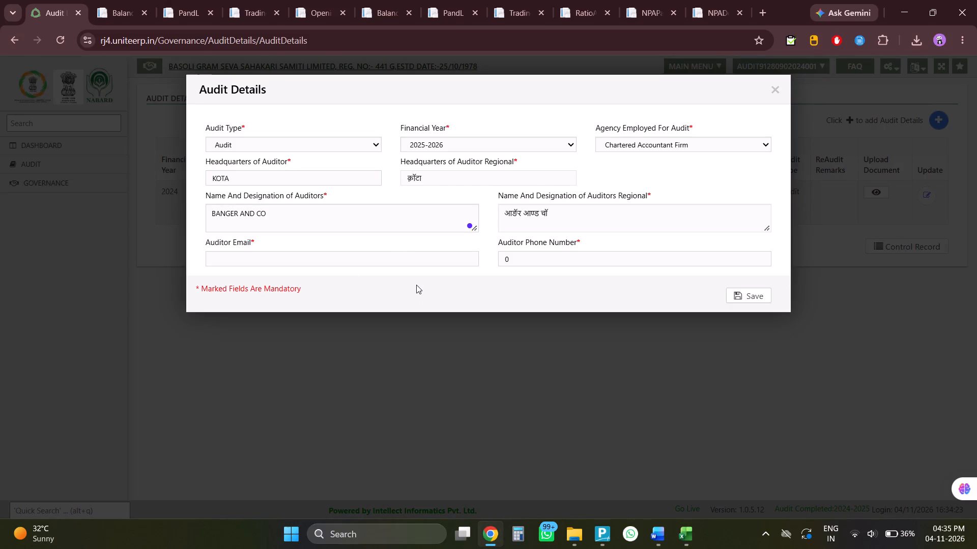
# Copy BANGER AND CO's email from the SSO ID workbook into the Auditor Email field of the Chrome form.
pyautogui.hotkey('alt', 'Tab')
pyautogui.press('Up')
pyautogui.press('Up')
pyautogui.press('Up')
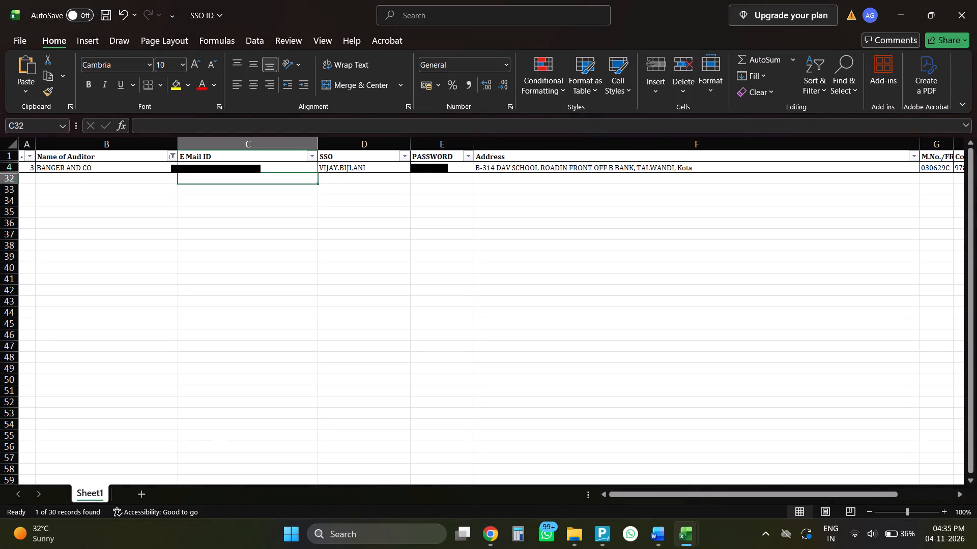
pyautogui.press('Up')
pyautogui.press('Right')
pyautogui.press('Right')
pyautogui.press('Right')
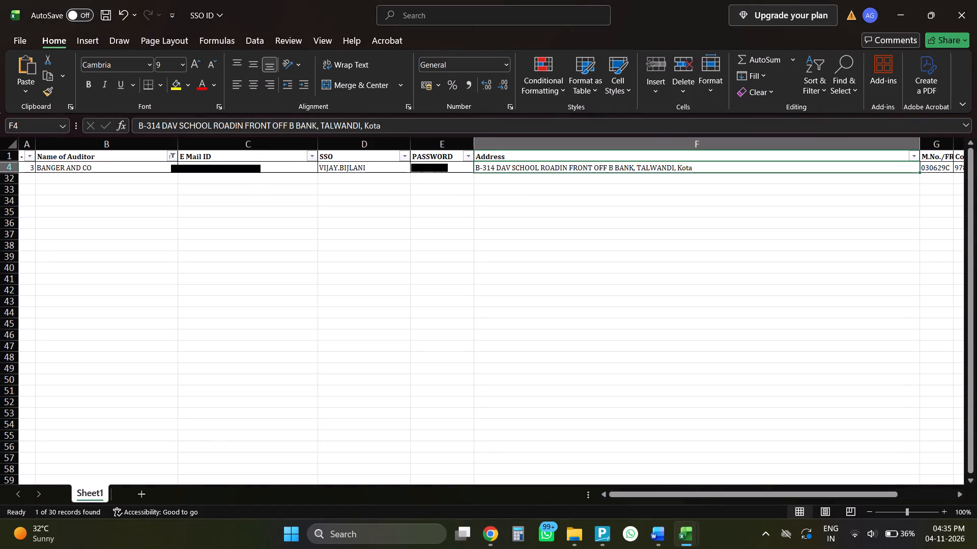
pyautogui.press('Left')
pyautogui.press('Left')
pyautogui.press('Left')
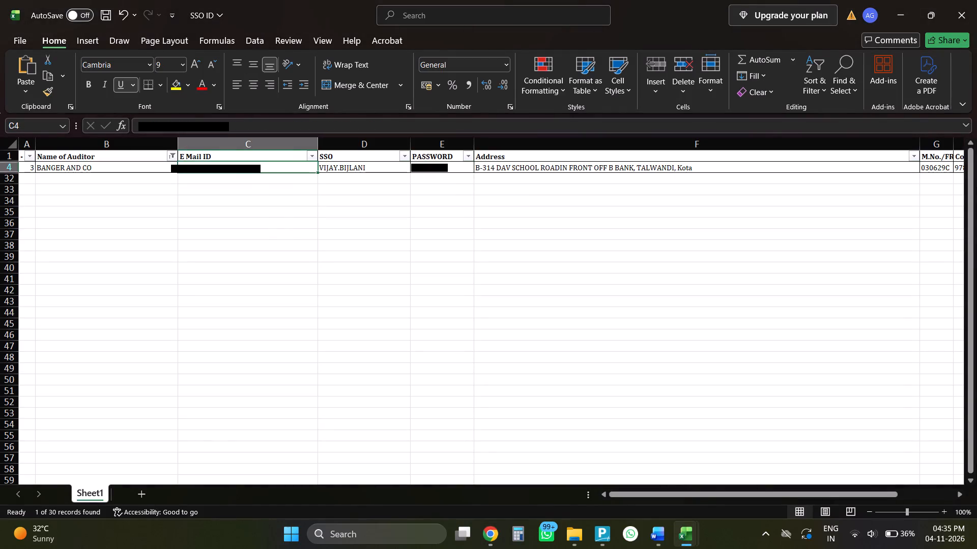
pyautogui.hotkey('ctrl', 'c')
pyautogui.hotkey('alt', 'Tab')
pyautogui.click(276, 252)
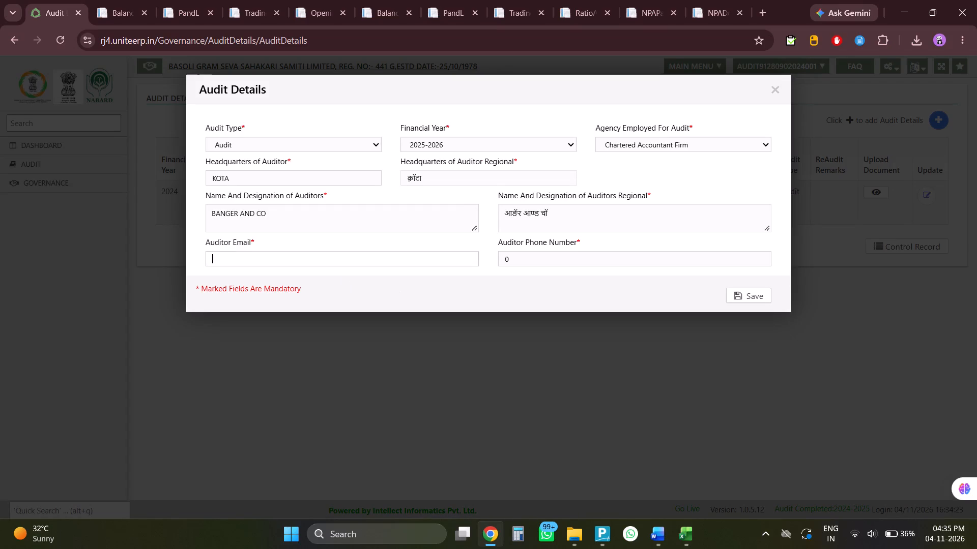
pyautogui.hotkey('ctrl', 'v')
pyautogui.click(385, 286)
# Copy BANGER AND CO's contact number from the SSO ID workbook and replace the Auditor Phone Number value in the Chrome form.
pyautogui.hotkey('alt', 'Tab')
pyautogui.press('Right')
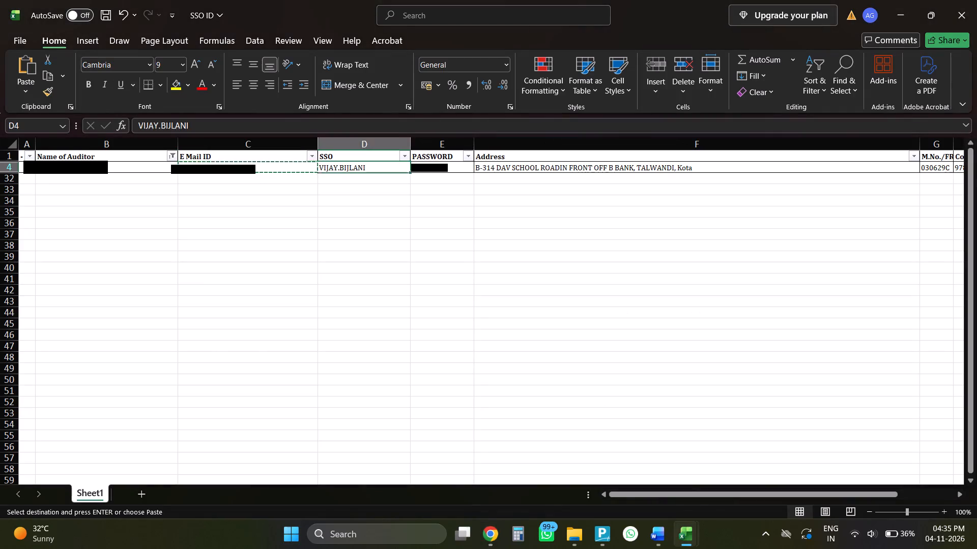
pyautogui.press('Right')
pyautogui.press('Right')
pyautogui.press('Right')
pyautogui.press('Right')
pyautogui.press('Right')
pyautogui.press('Left')
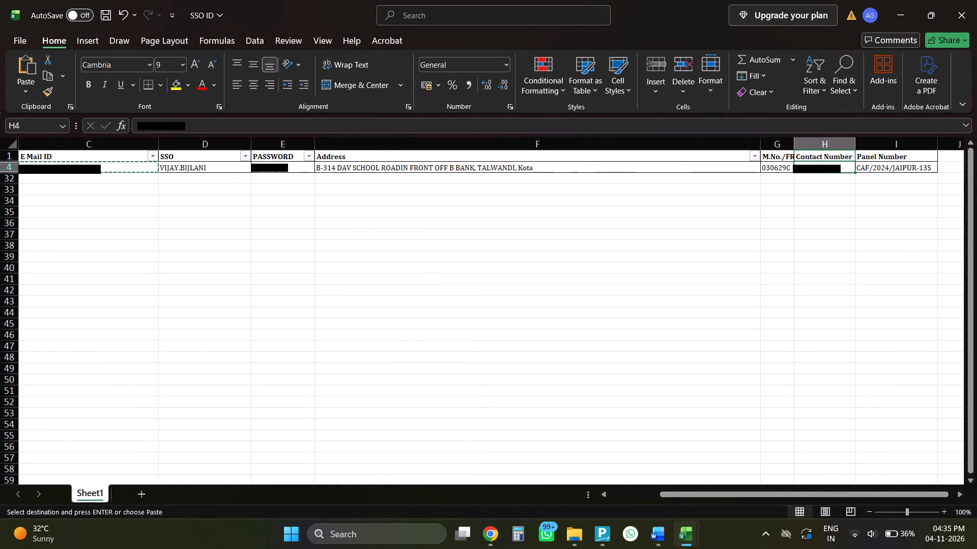
pyautogui.hotkey('ctrl', 'c')
pyautogui.hotkey('alt', 'Tab')
pyautogui.moveTo(529, 255); pyautogui.dragTo(473, 255)
pyautogui.hotkey('ctrl', 'v')
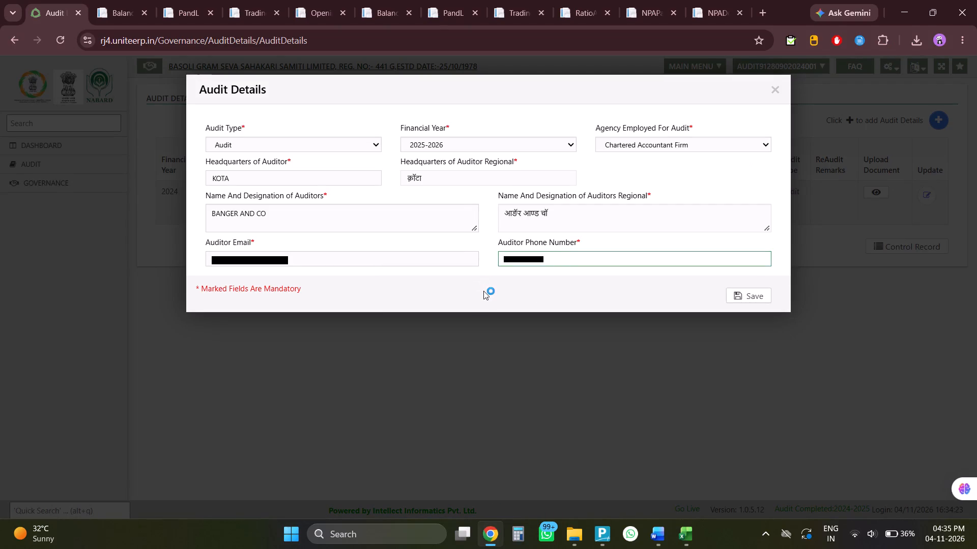
pyautogui.click(483, 291)
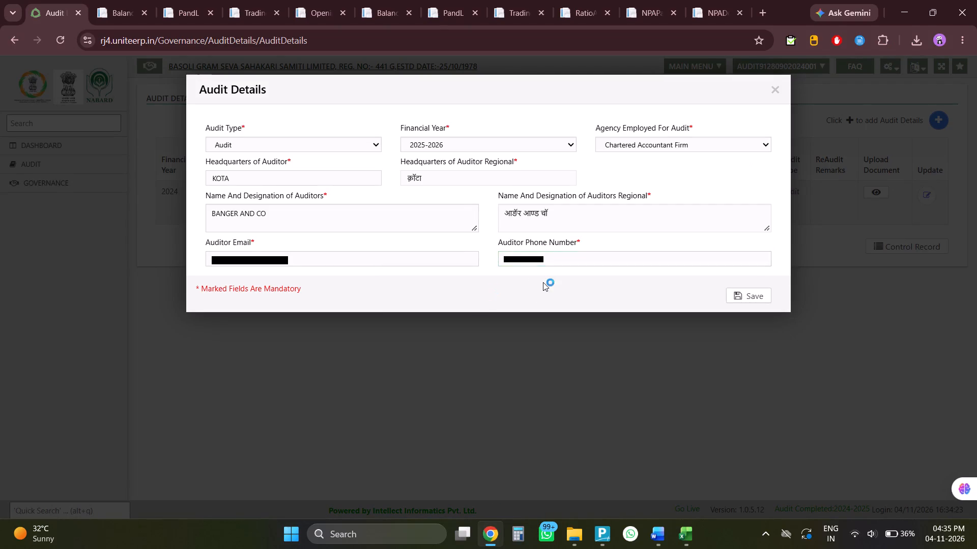
# Save the completed 2025-2026 audit details entry and agree to continue with its submission.
pyautogui.hotkey('alt', 'Tab')
pyautogui.hotkey('alt', 'Tab')
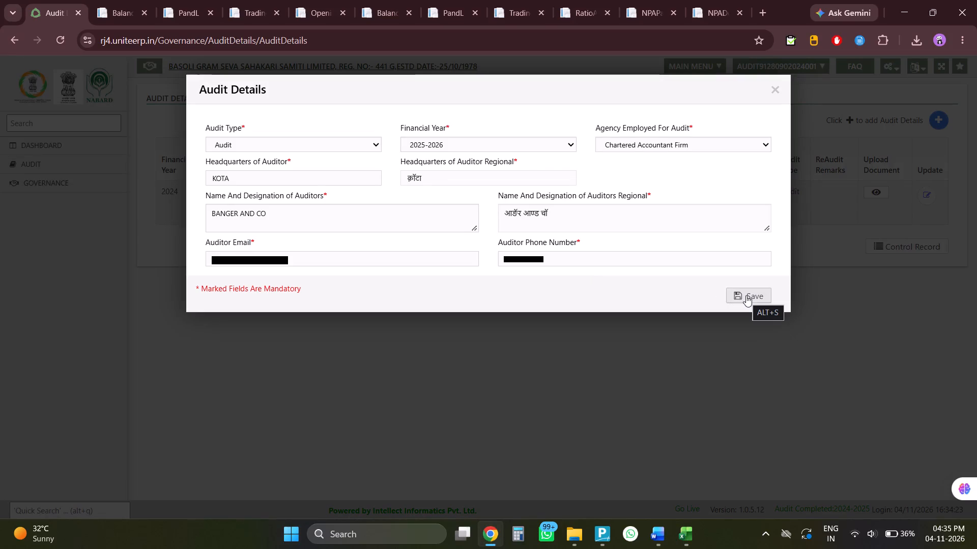
pyautogui.click(746, 295)
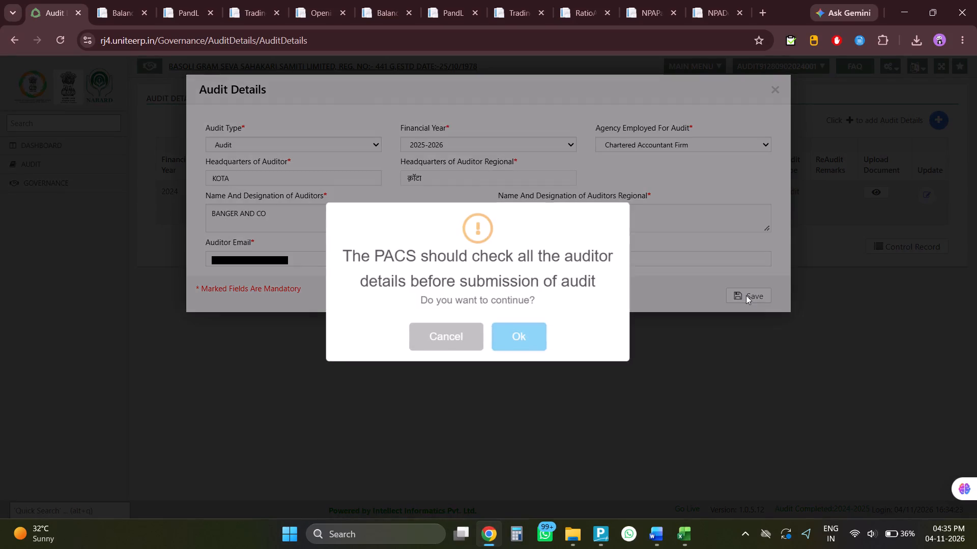
pyautogui.click(523, 334)
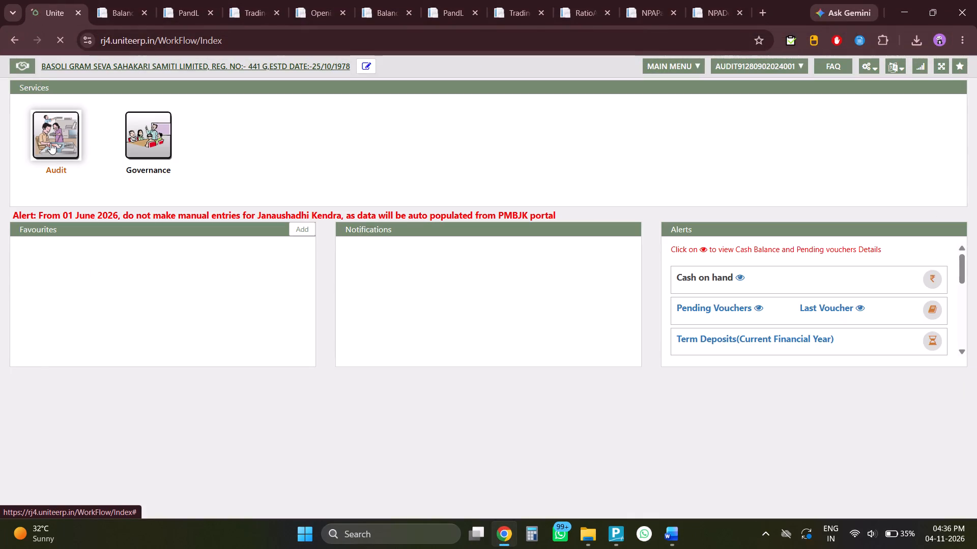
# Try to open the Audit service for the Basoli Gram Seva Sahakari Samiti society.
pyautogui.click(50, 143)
# Disconnect the computer from the Airtel_C.A. Office Wi-Fi network and reconnect to the same network.
pyautogui.click(859, 530)
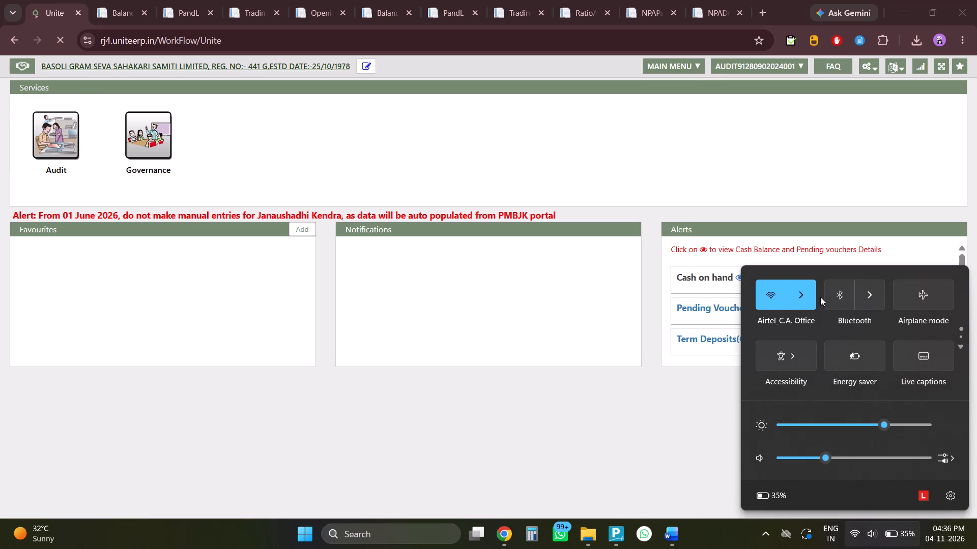
pyautogui.click(803, 300)
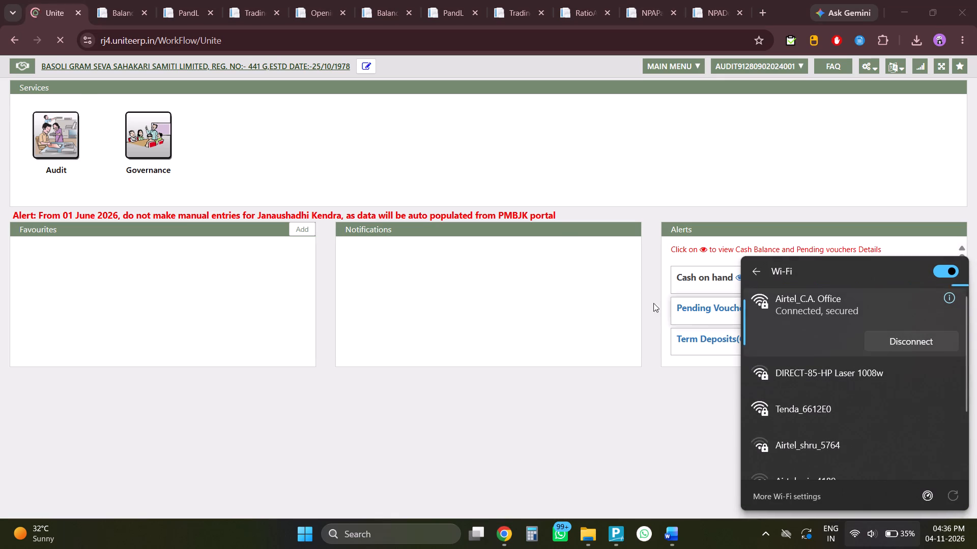
pyautogui.click(565, 203)
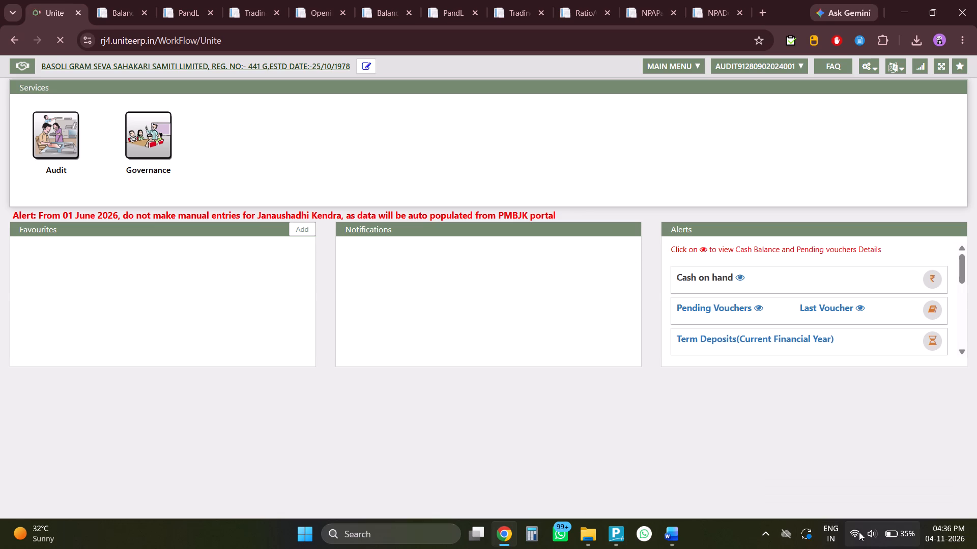
pyautogui.click(855, 533)
pyautogui.click(806, 301)
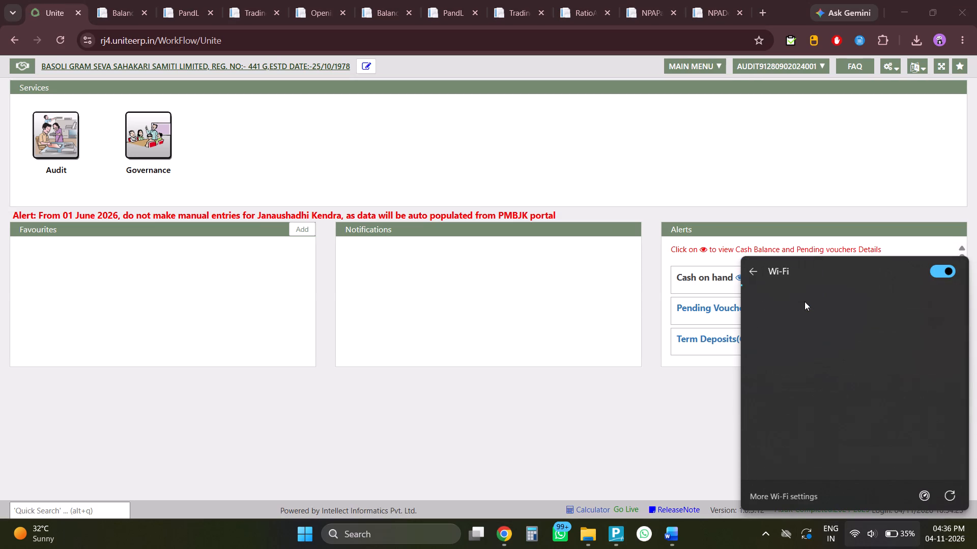
pyautogui.click(889, 348)
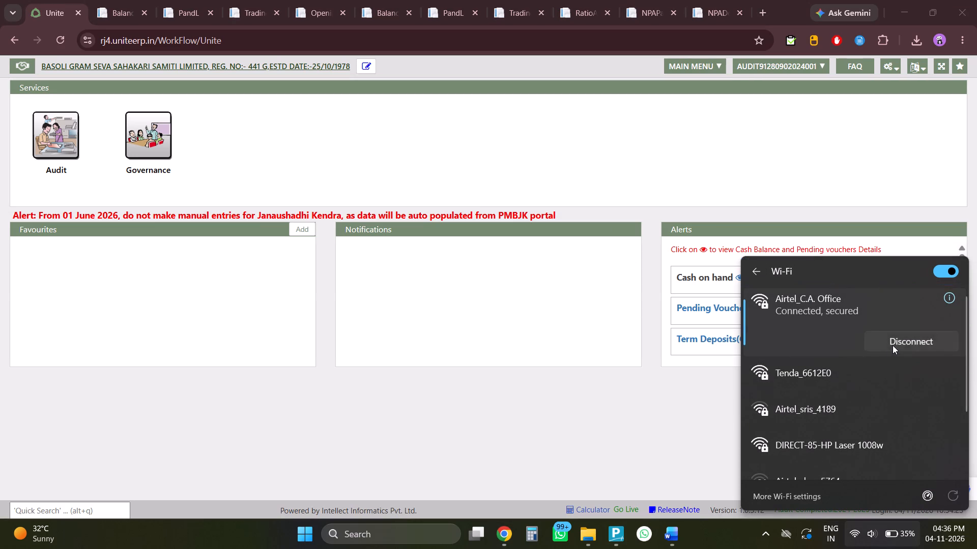
pyautogui.click(776, 333)
pyautogui.click(922, 356)
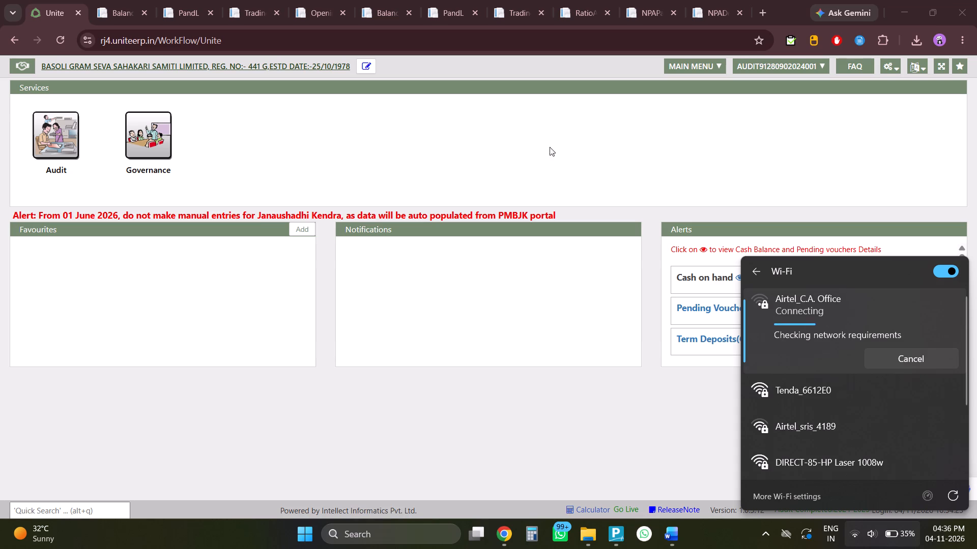
pyautogui.click(512, 146)
# Open the Audit service's workflow page, reloading it until it loads.
pyautogui.click(67, 121)
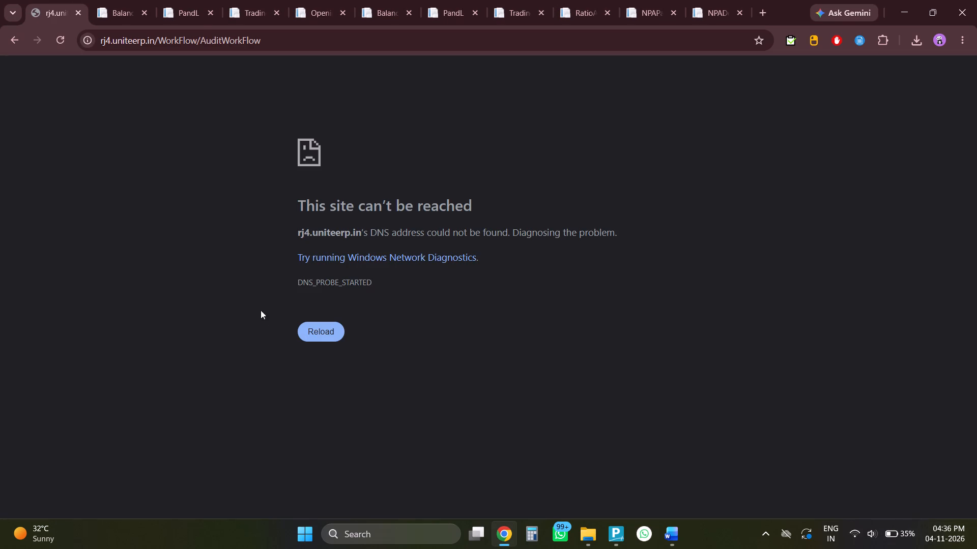
pyautogui.click(321, 324)
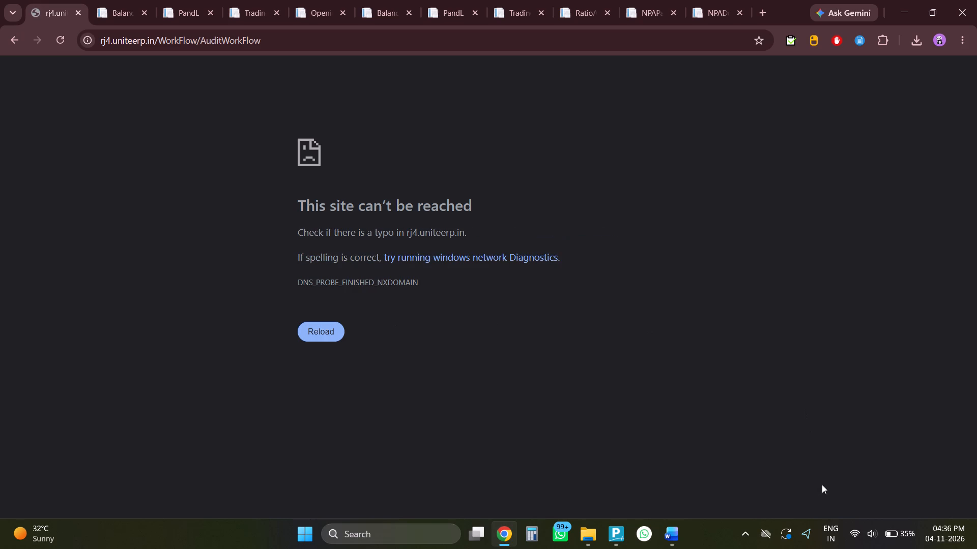
pyautogui.click(317, 329)
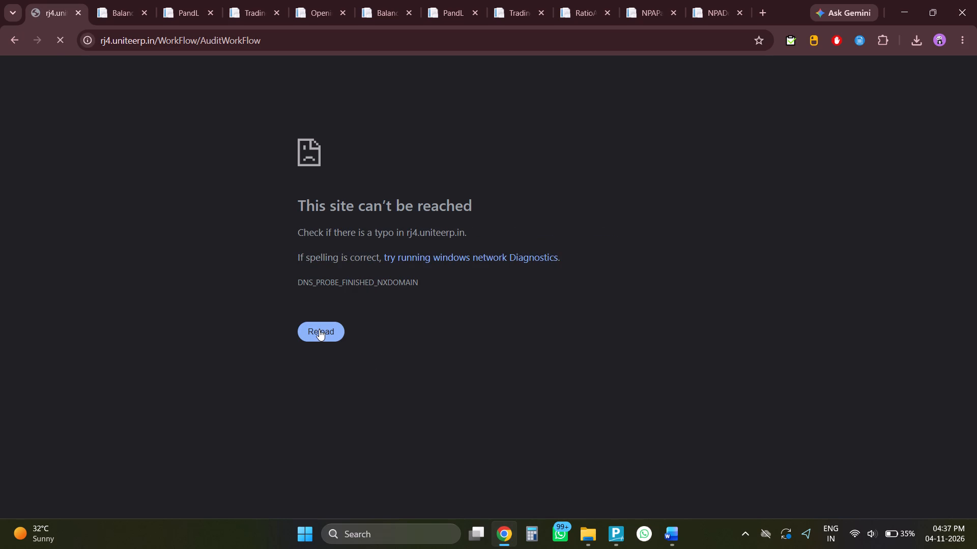
pyautogui.click(319, 329)
pyautogui.tripleClick(319, 329)
pyautogui.click(319, 329)
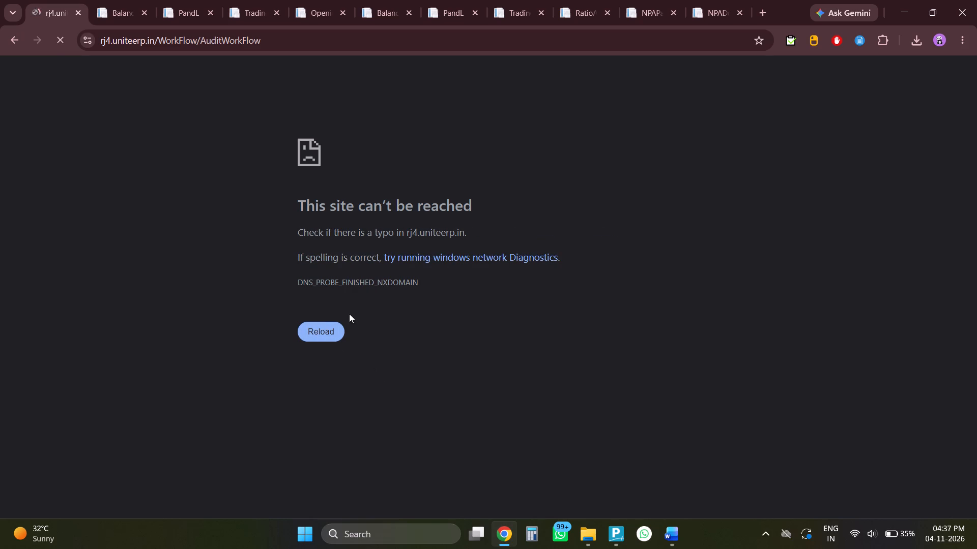
# Open the Audit form from the workflow and load the day book for year code 2025-2026.
pyautogui.click(489, 264)
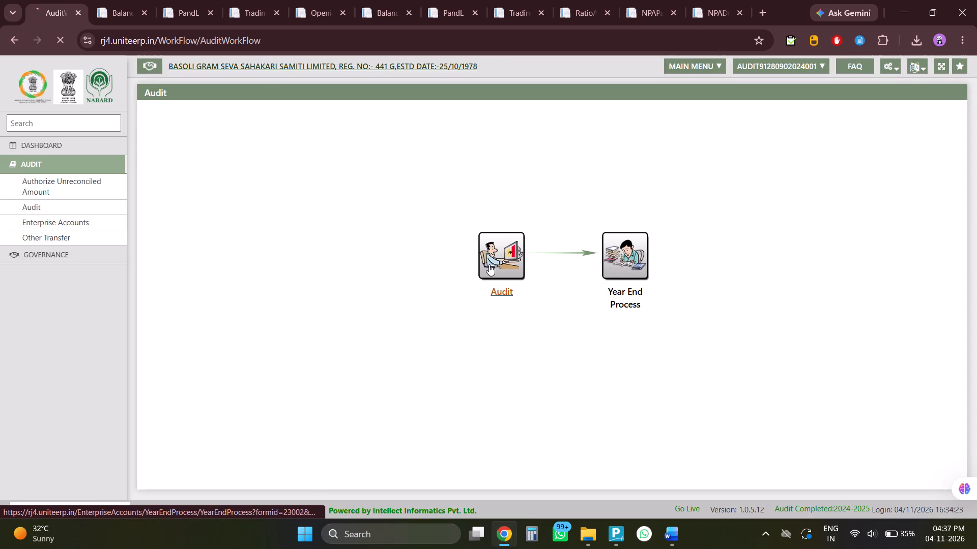
pyautogui.click(381, 156)
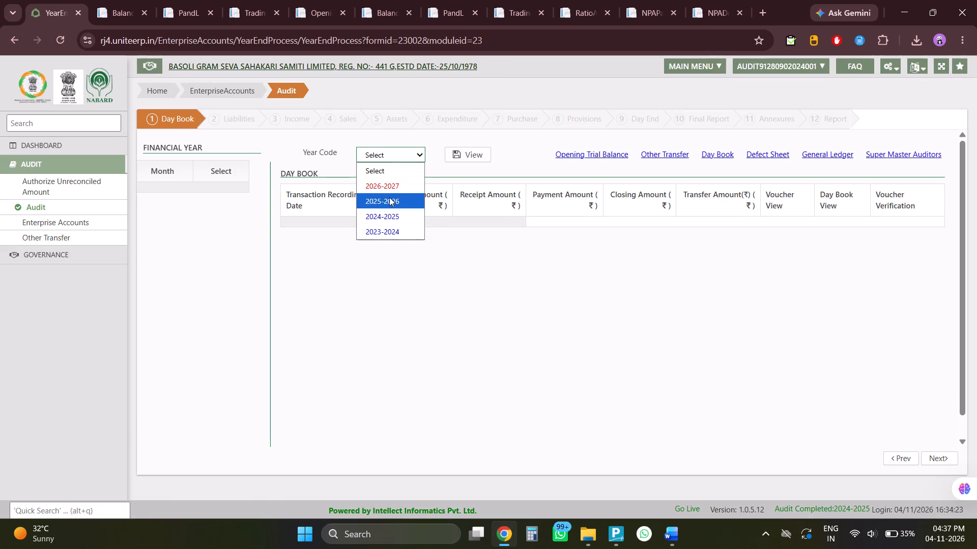
pyautogui.click(389, 200)
pyautogui.click(463, 154)
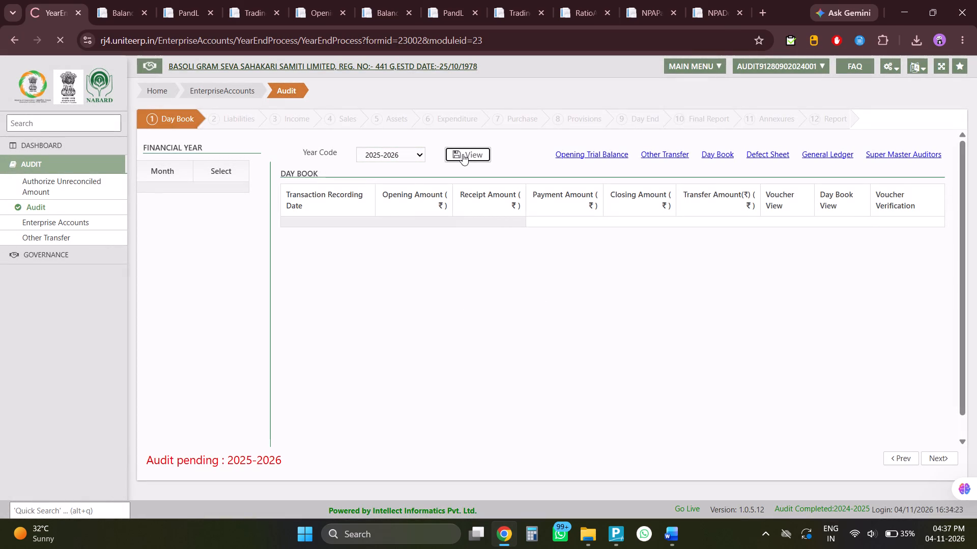
# Show the March day book entries for the 2025-2026 financial year.
pyautogui.scroll(-6, 189, 302)
pyautogui.scroll(-1, 208, 386)
pyautogui.click(203, 426)
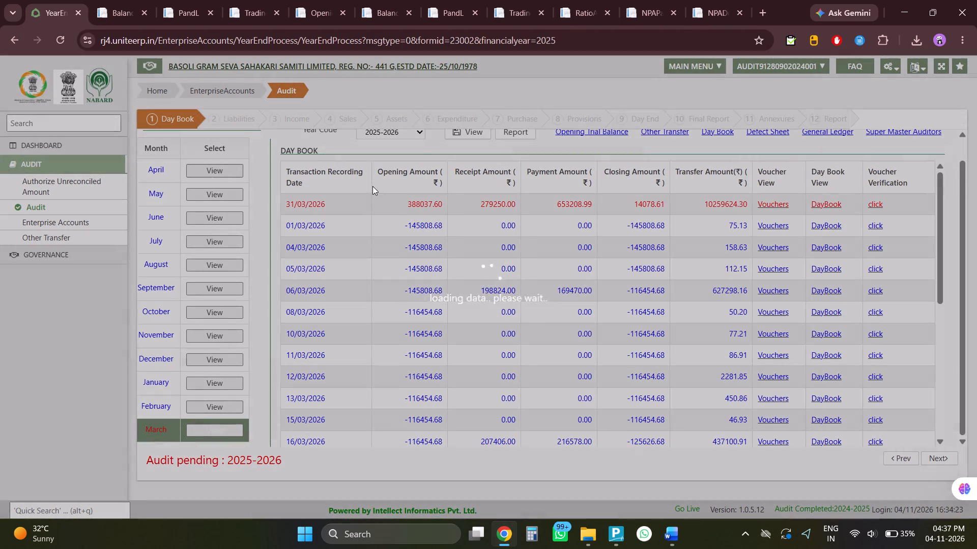
# Open voucher verification for 31/03/2026, mark voucher 44 as Verified and save it.
pyautogui.click(877, 206)
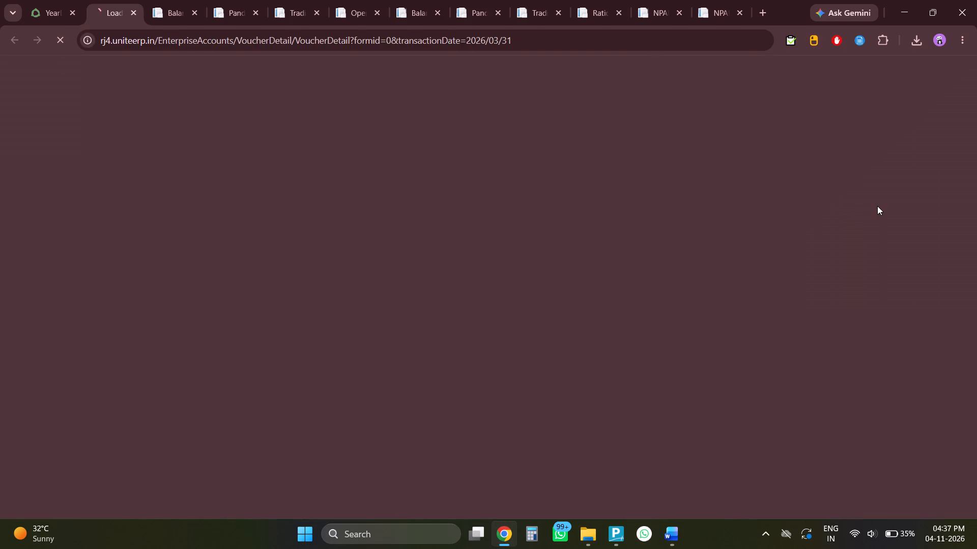
pyautogui.scroll(-2, 302, 235)
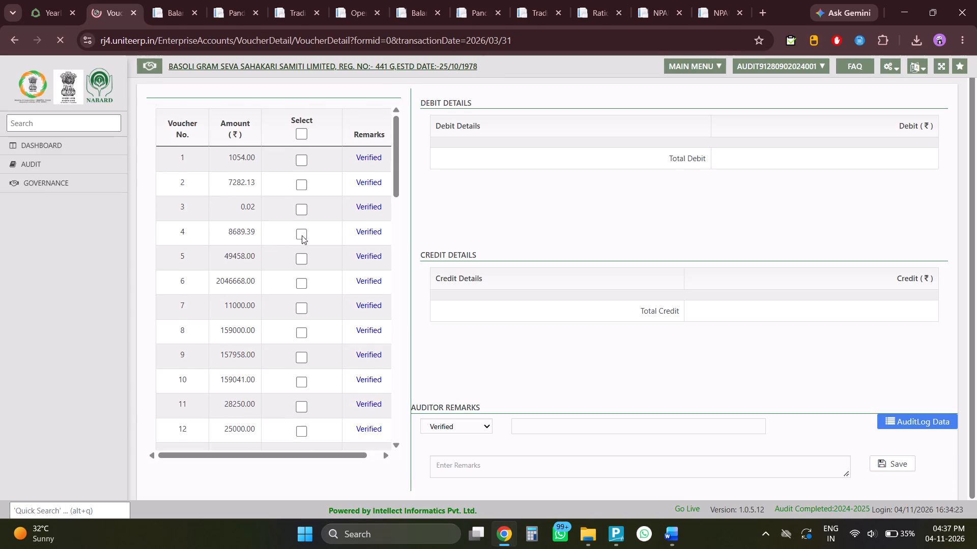
pyautogui.scroll(-18, 302, 235)
pyautogui.scroll(3, 302, 235)
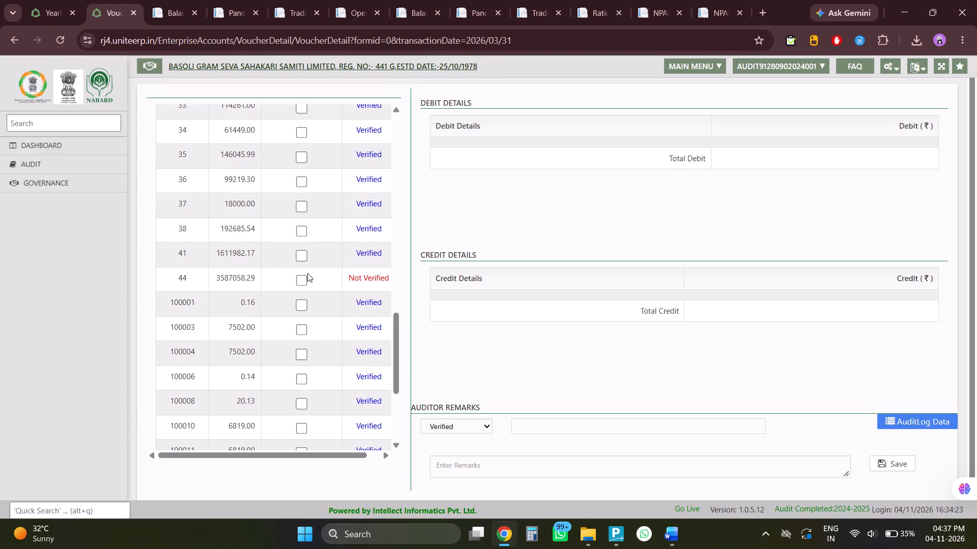
pyautogui.click(304, 276)
pyautogui.hotkey('alt', 's')
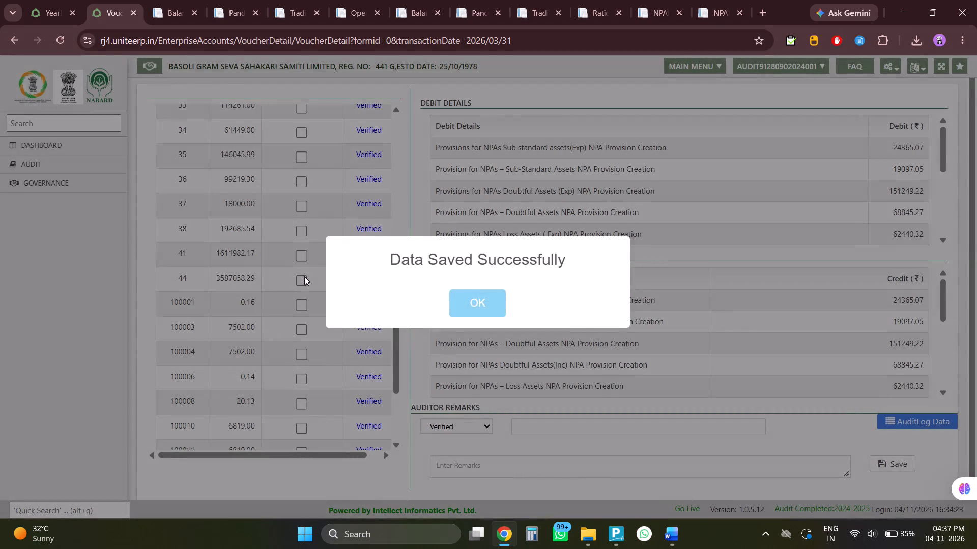
pyautogui.press('Return')
pyautogui.scroll(-13, 306, 293)
pyautogui.click(87, 75)
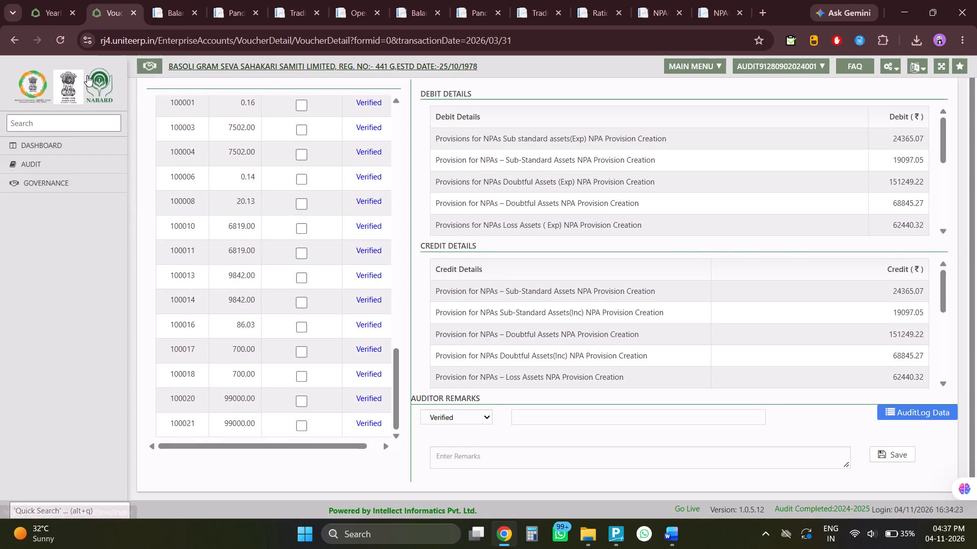
# Close the extra ERP tab, reload the year-end audit page and request the March day book.
pyautogui.click(39, 0)
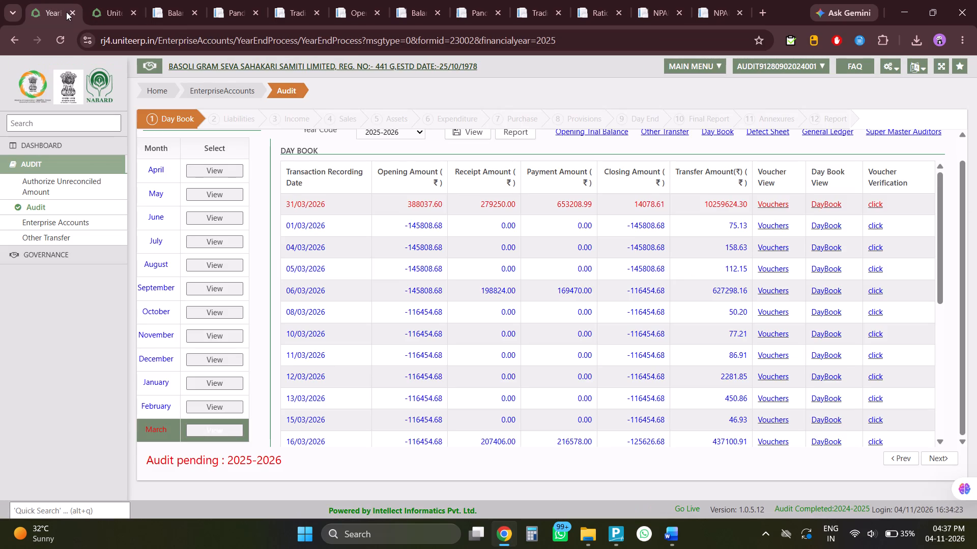
pyautogui.press('F5')
pyautogui.click(121, 0)
pyautogui.click(129, 12)
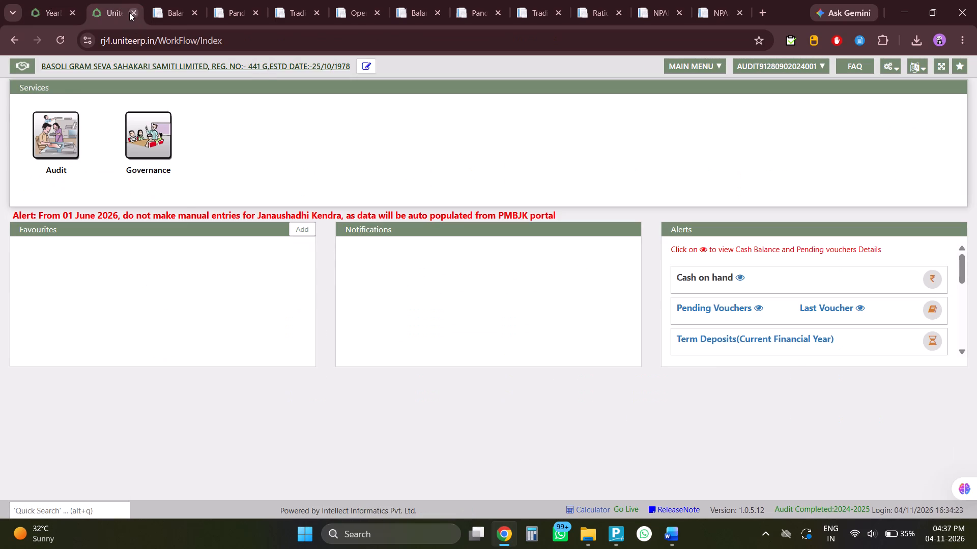
pyautogui.click(53, 9)
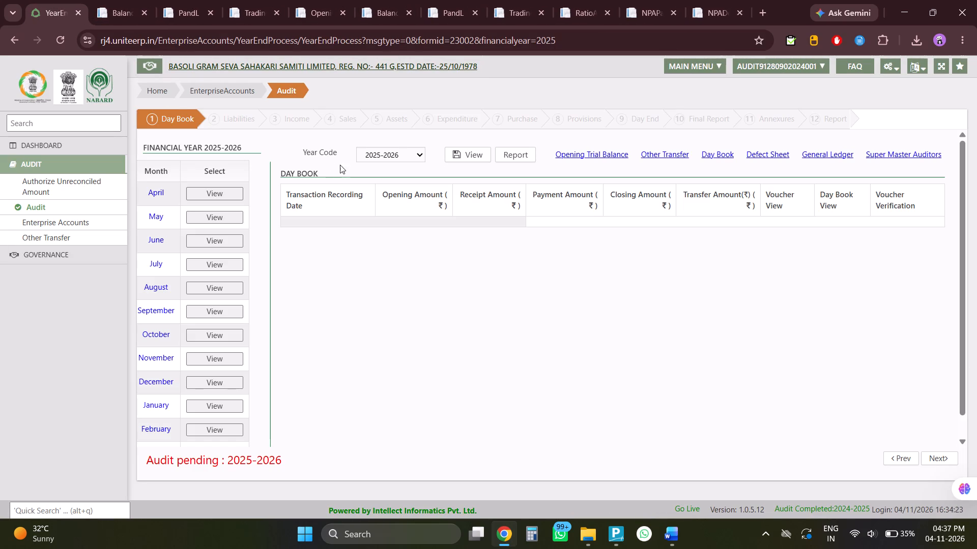
pyautogui.scroll(-8, 111, 385)
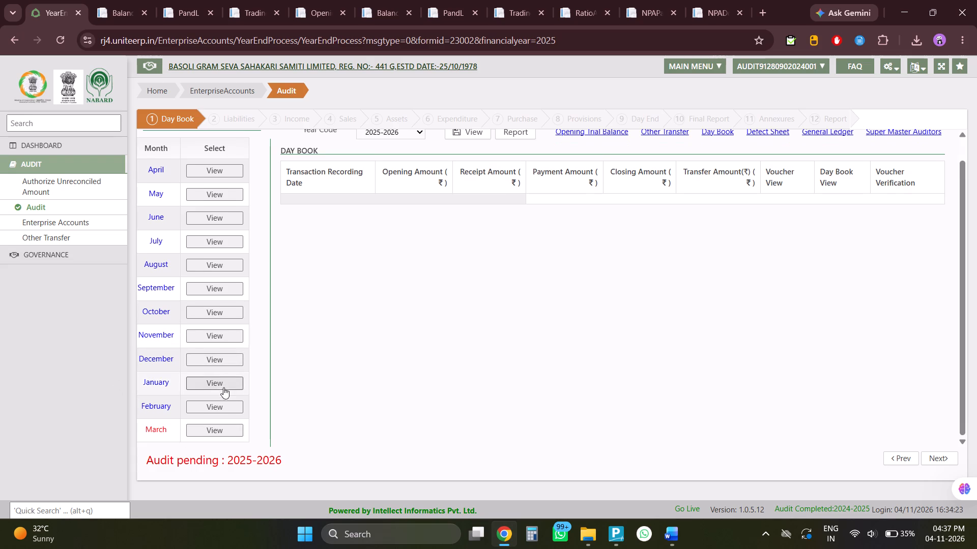
pyautogui.click(228, 433)
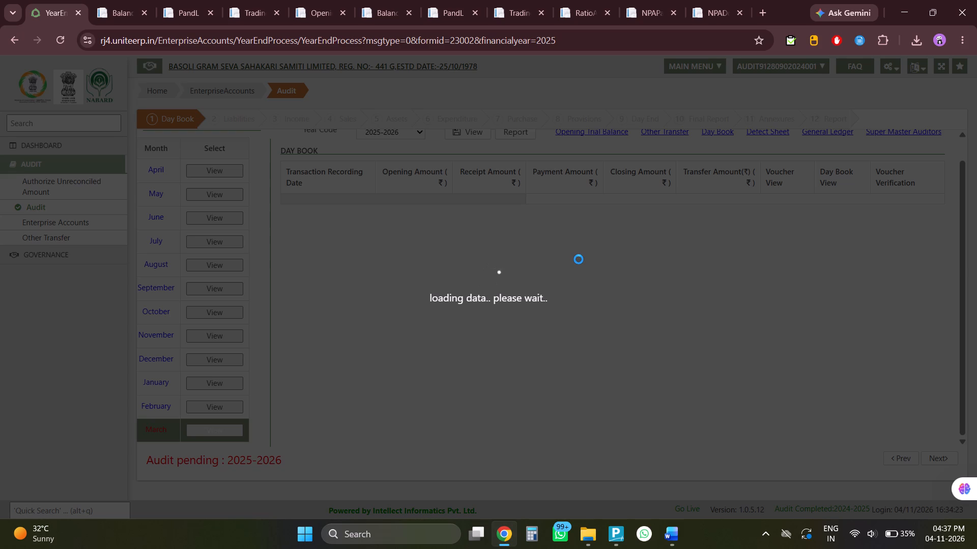
# In File Explorer, open the $ folder under Varsha > ERP > WORKING on New Volume (D:).
pyautogui.hotkey('alt', 'Tab')
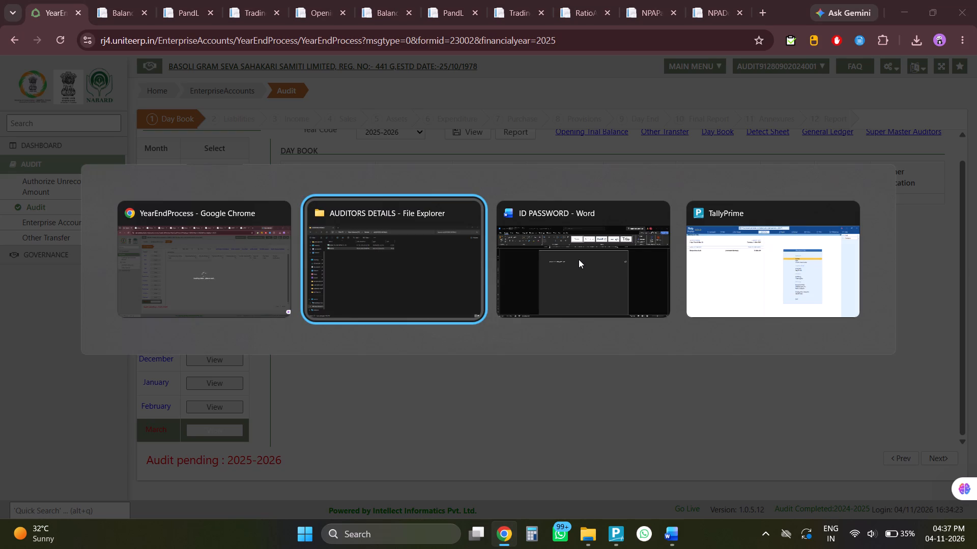
pyautogui.click(53, 213)
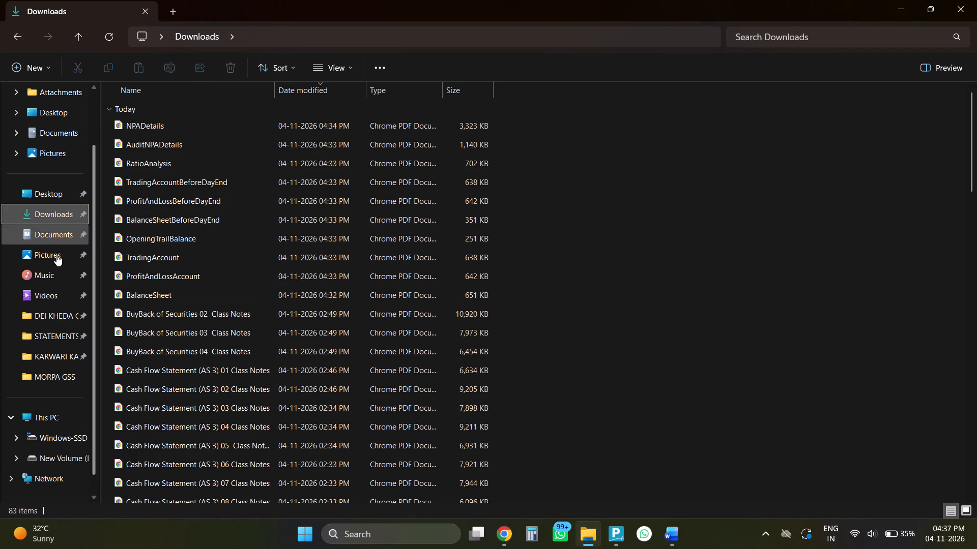
pyautogui.click(63, 454)
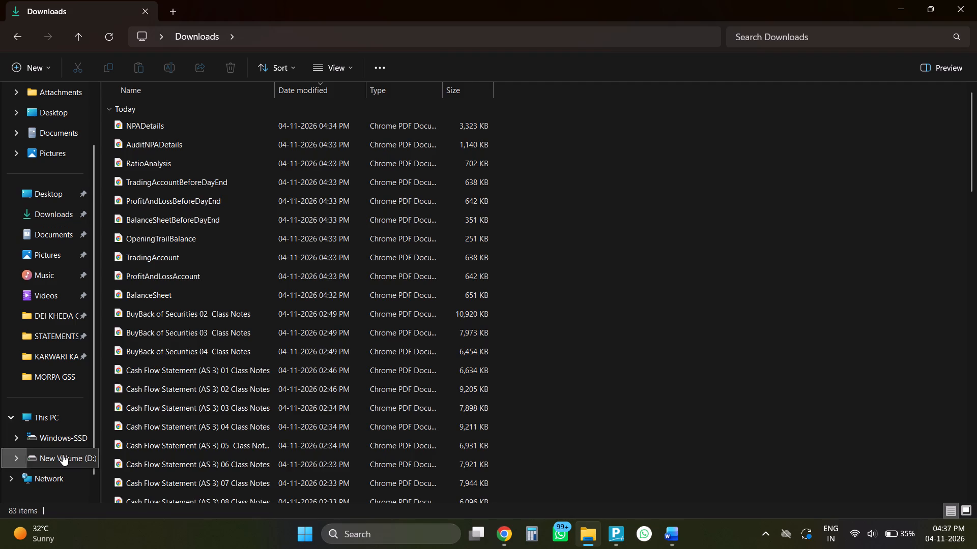
pyautogui.doubleClick(153, 132)
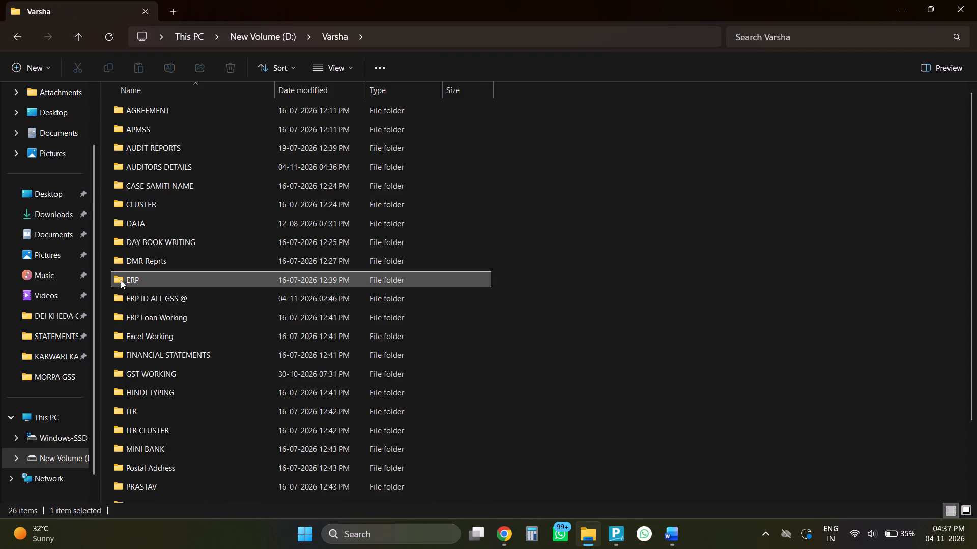
pyautogui.doubleClick(121, 280)
pyautogui.doubleClick(157, 142)
pyautogui.doubleClick(152, 111)
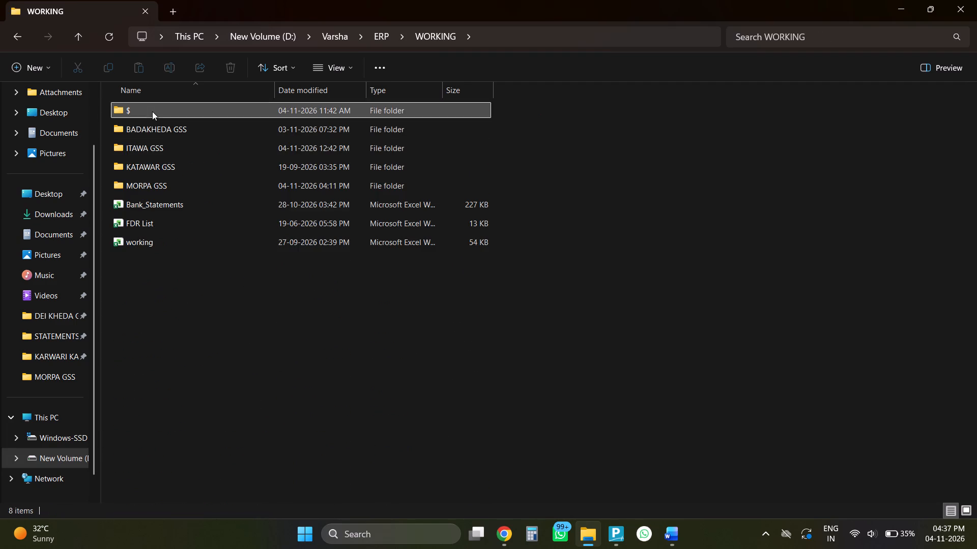
# Open the BASOLI GSS folder inside $ and create a new folder in it named WORKING.
pyautogui.doubleClick(152, 111)
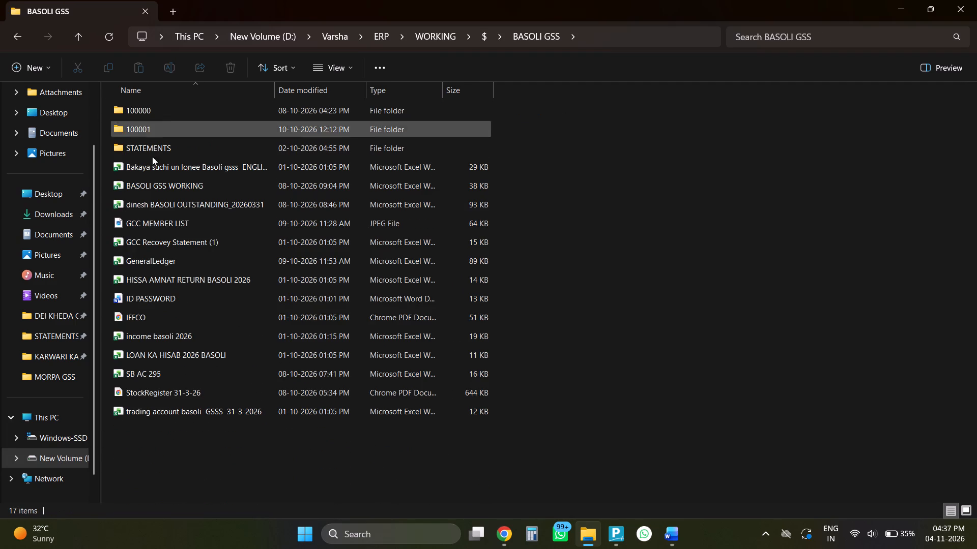
pyautogui.hotkey('ctrl', 'shift', 'n')
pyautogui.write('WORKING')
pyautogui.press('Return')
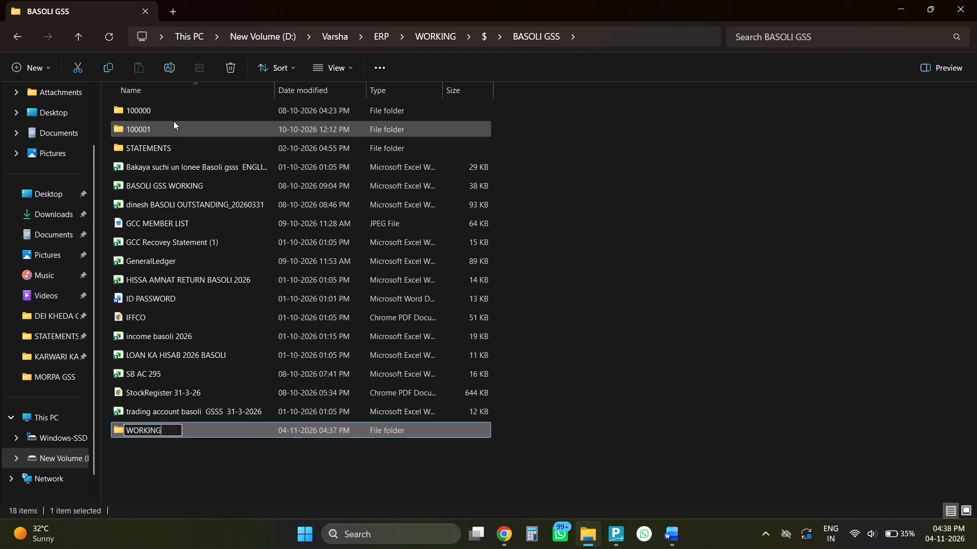
# Move all the other files and folders in BASOLI GSS into the new WORKING folder.
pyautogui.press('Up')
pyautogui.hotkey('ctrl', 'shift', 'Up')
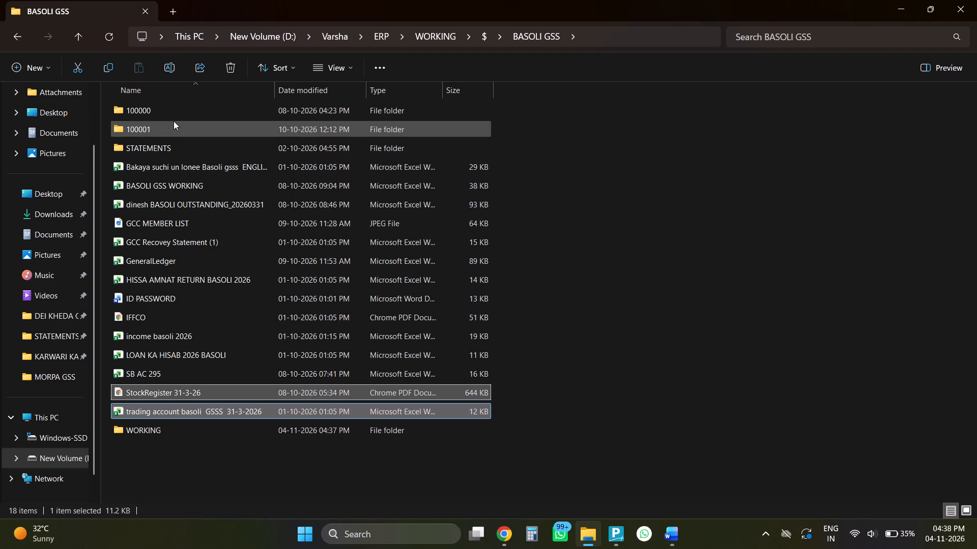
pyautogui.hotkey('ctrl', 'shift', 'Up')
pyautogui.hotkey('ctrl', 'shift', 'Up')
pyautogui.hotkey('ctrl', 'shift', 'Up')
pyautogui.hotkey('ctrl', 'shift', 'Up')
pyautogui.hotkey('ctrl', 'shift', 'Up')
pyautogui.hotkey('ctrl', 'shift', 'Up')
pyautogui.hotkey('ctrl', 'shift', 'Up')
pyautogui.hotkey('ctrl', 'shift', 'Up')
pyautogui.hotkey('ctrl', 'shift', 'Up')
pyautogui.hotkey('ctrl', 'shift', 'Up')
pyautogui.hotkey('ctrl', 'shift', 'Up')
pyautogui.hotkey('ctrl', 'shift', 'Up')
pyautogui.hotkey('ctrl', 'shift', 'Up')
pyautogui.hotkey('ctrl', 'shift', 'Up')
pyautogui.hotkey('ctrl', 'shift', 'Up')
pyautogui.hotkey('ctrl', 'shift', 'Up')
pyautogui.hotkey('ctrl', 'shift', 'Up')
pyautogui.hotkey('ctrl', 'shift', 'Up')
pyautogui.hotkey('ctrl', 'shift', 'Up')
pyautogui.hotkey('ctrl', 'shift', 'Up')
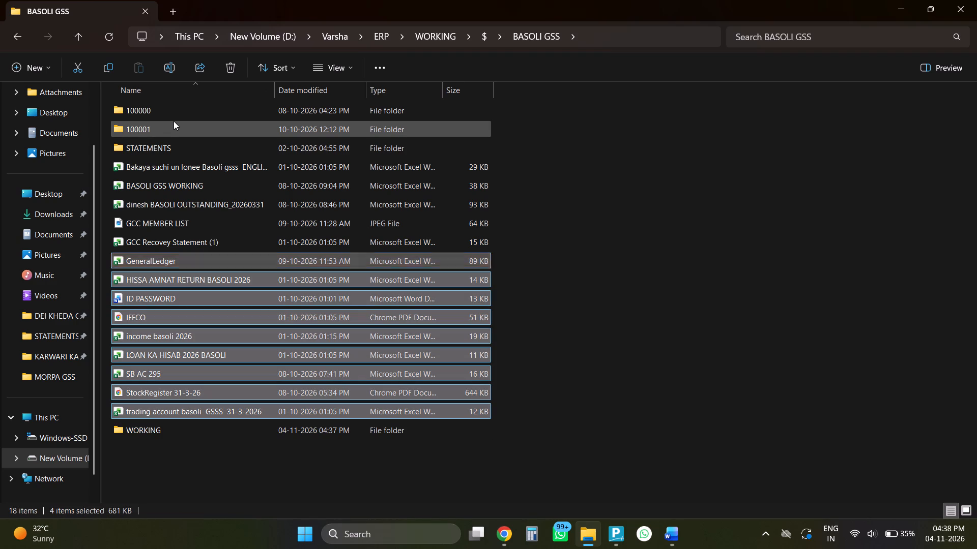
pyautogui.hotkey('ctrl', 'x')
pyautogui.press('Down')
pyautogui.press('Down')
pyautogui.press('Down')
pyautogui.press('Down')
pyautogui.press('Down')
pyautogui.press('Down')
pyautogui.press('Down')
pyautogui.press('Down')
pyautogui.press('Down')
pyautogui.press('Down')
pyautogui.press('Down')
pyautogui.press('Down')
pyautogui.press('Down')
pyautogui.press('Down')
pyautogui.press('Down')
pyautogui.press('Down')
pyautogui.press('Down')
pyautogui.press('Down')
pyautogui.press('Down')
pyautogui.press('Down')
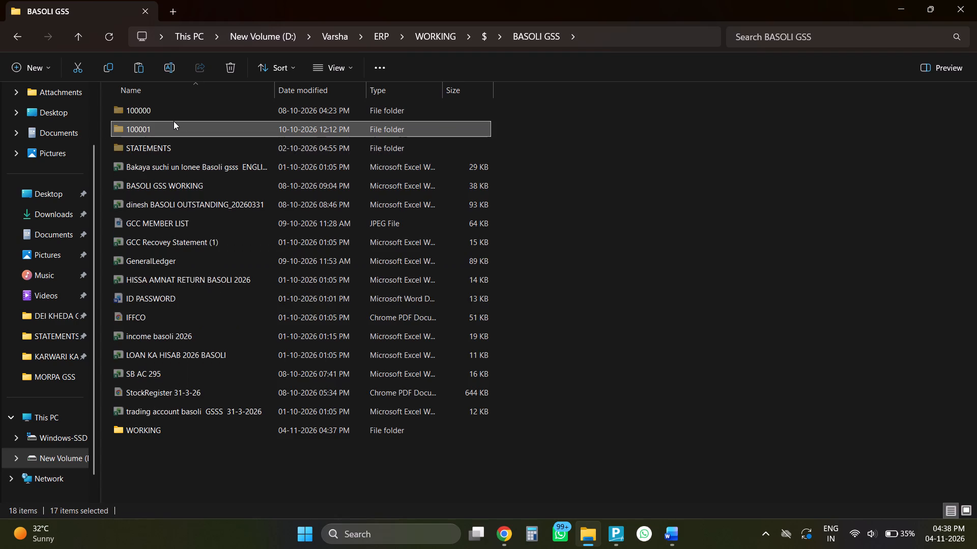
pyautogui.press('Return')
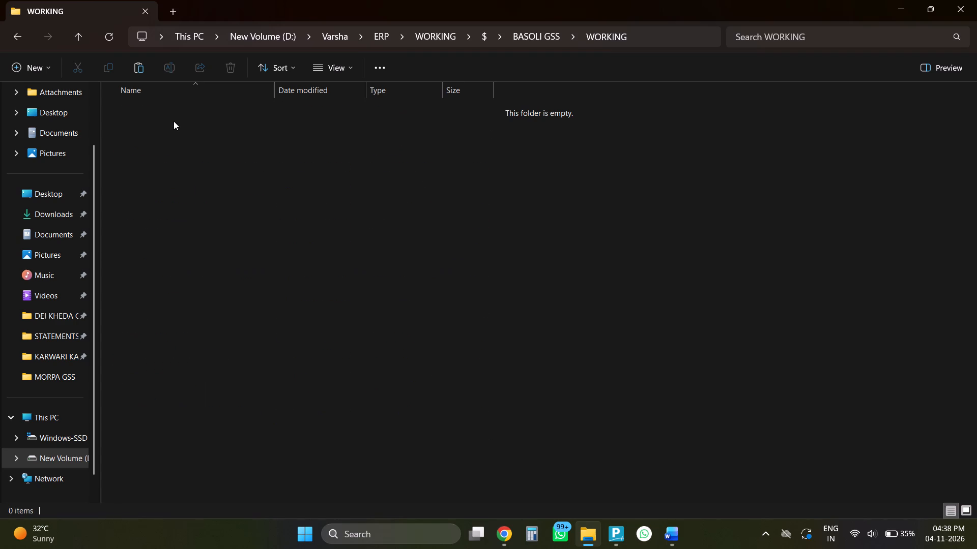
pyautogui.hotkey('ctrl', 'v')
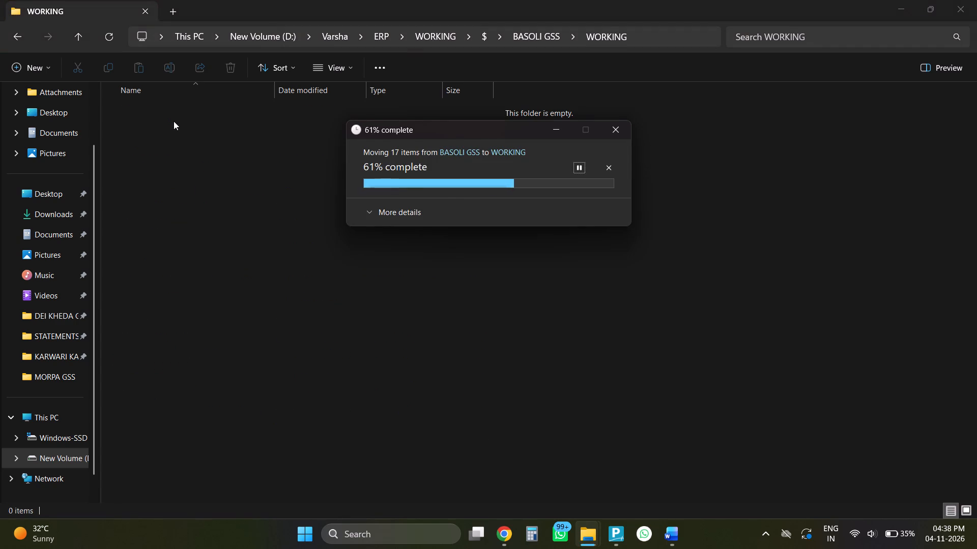
# Close the ID PASSWORD document in Word and retry moving that file into the WORKING folder.
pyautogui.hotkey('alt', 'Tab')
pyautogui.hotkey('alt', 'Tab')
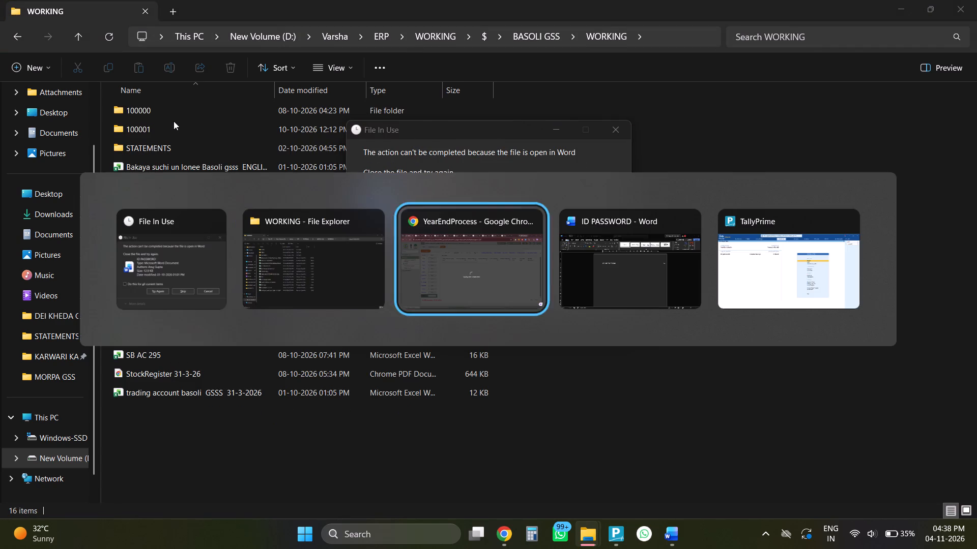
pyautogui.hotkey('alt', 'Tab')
pyautogui.click(976, 0)
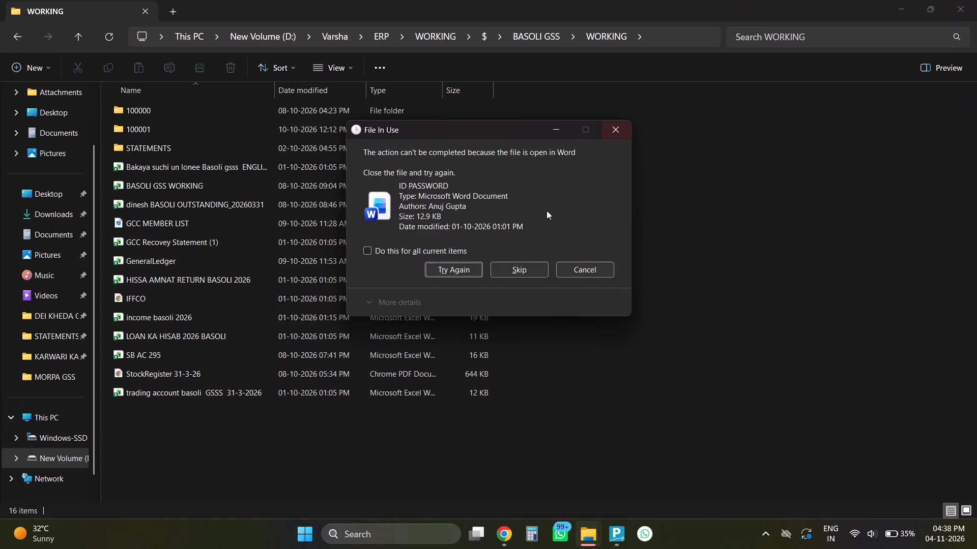
pyautogui.click(449, 272)
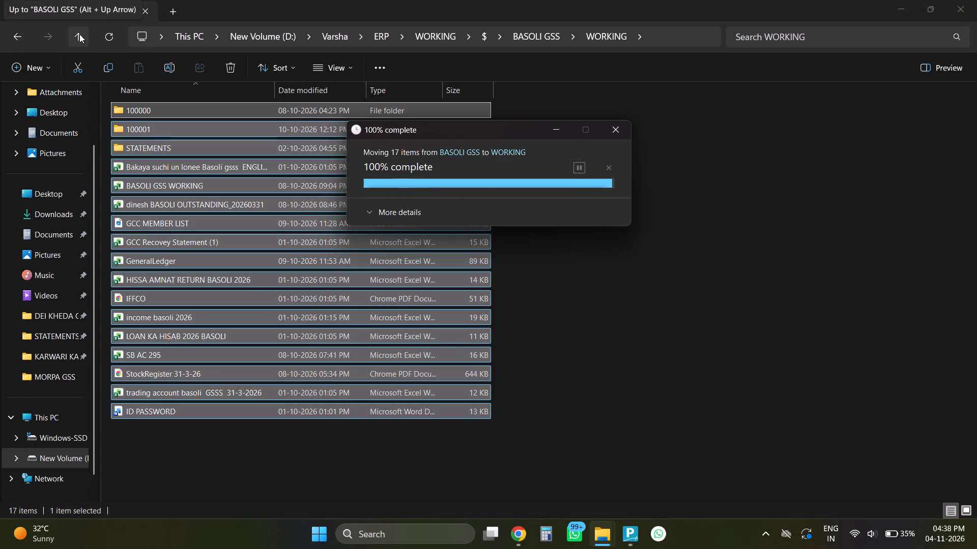
# Create a folder named FINAL DATA in the BASOLI GSS folder, alongside WORKING.
pyautogui.click(79, 34)
pyautogui.hotkey('ctrl', 'shift', 'n')
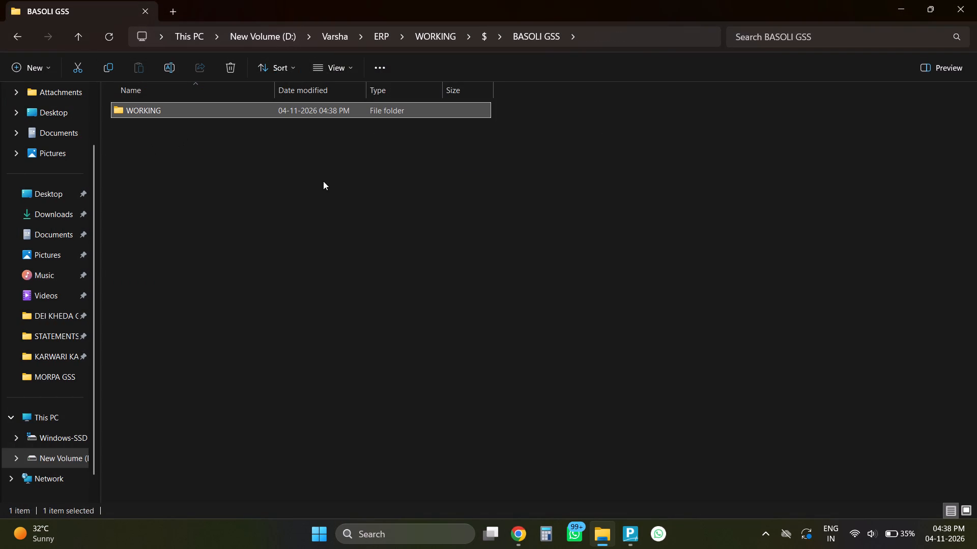
pyautogui.write('FINAL DATA')
pyautogui.press('Return')
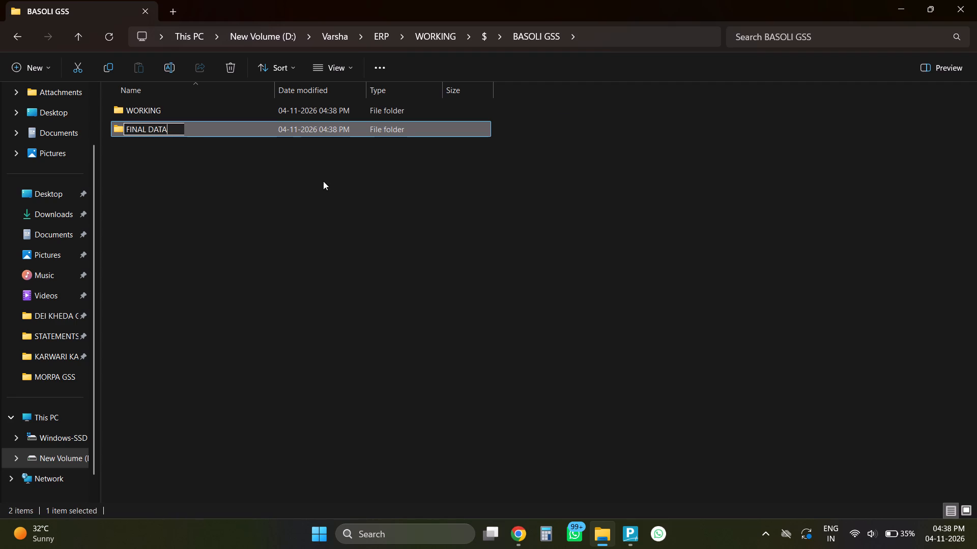
# Switch to Chrome and reload the year-end audit page.
pyautogui.hotkey('alt', 'Tab')
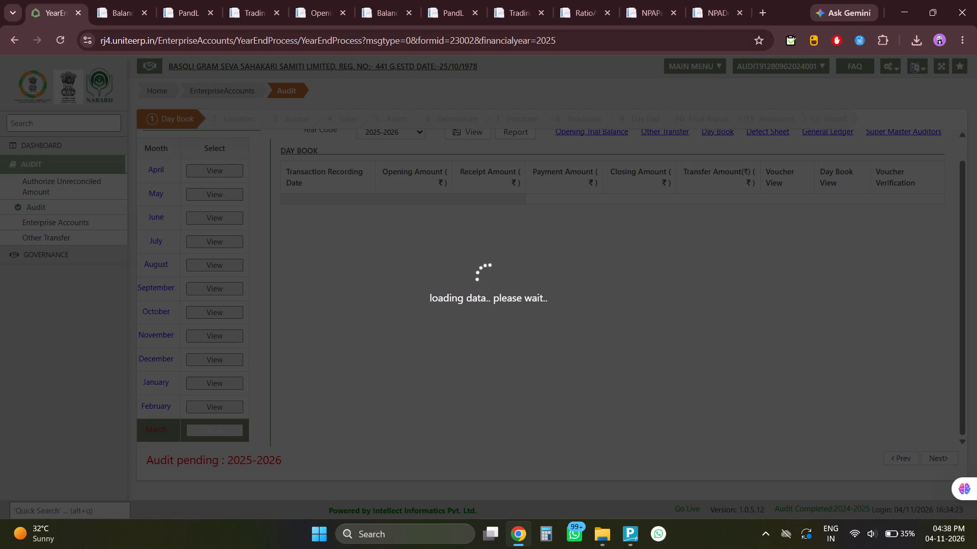
pyautogui.press('F5')
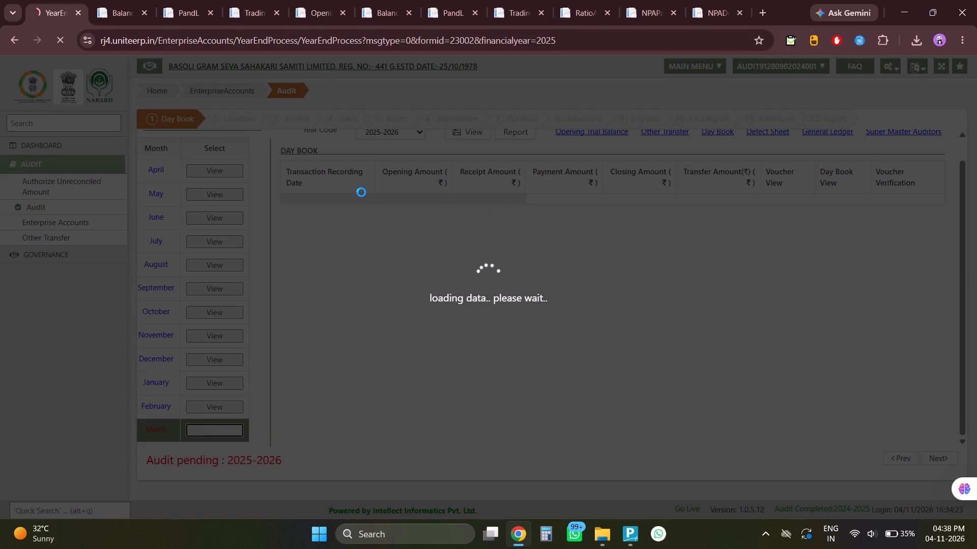
pyautogui.hotkey('alt', 'Tab')
pyautogui.hotkey('alt', 'Tab')
# Back in File Explorer, check the contents of the FINAL DATA and WORKING folders inside BASOLI GSS.
pyautogui.hotkey('alt', 'Tab')
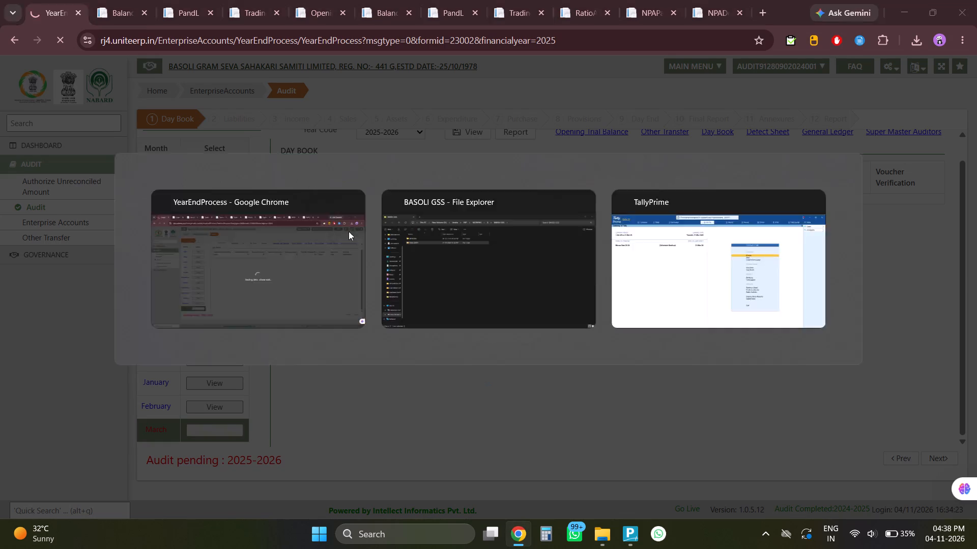
pyautogui.click(84, 39)
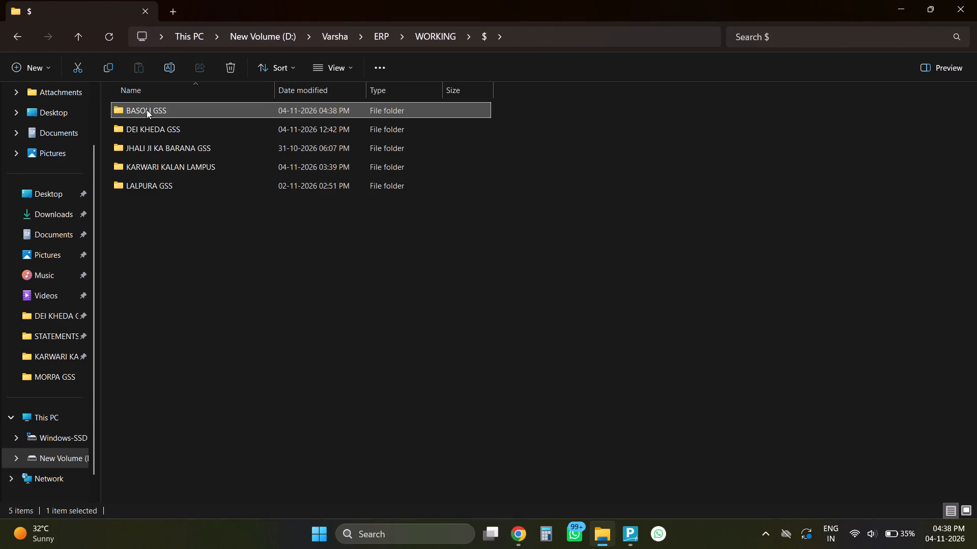
pyautogui.doubleClick(147, 106)
pyautogui.doubleClick(147, 106)
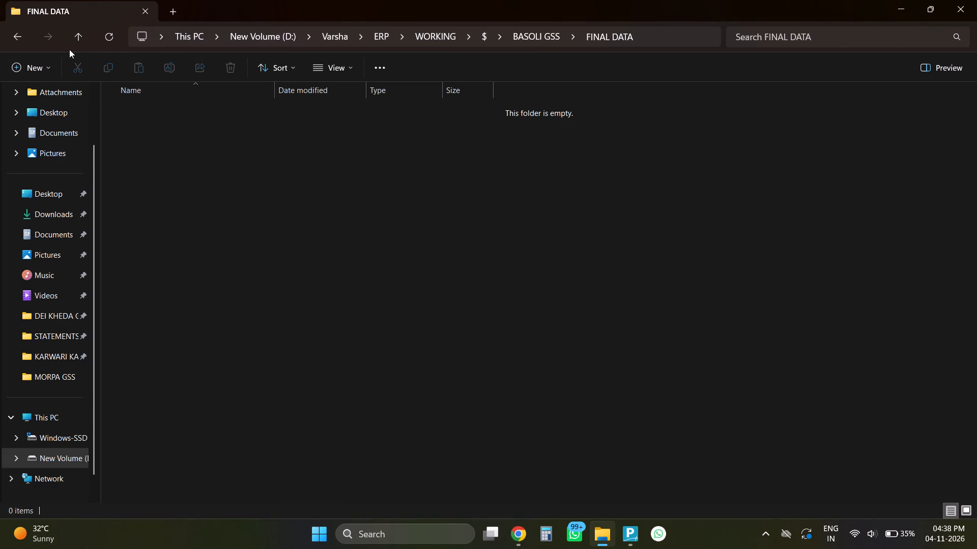
pyautogui.click(71, 41)
pyautogui.doubleClick(150, 127)
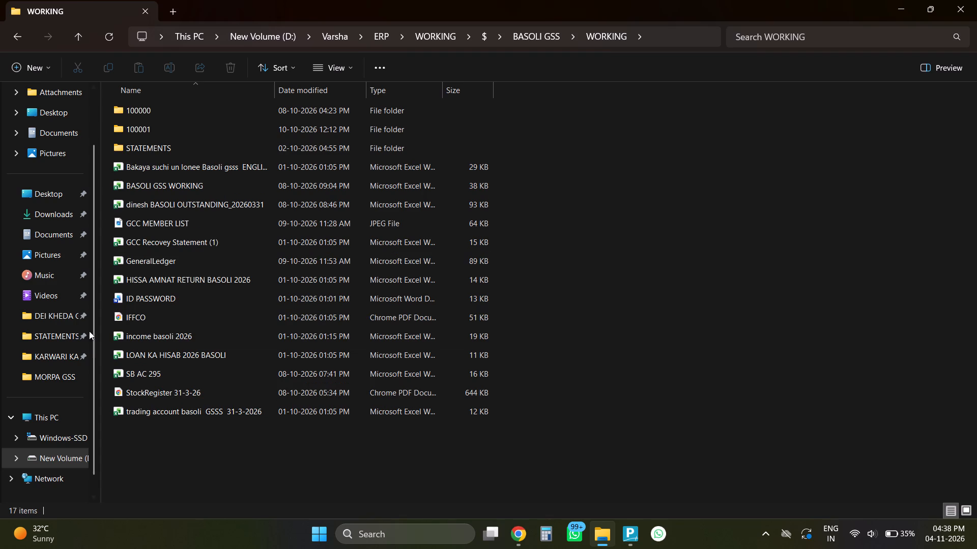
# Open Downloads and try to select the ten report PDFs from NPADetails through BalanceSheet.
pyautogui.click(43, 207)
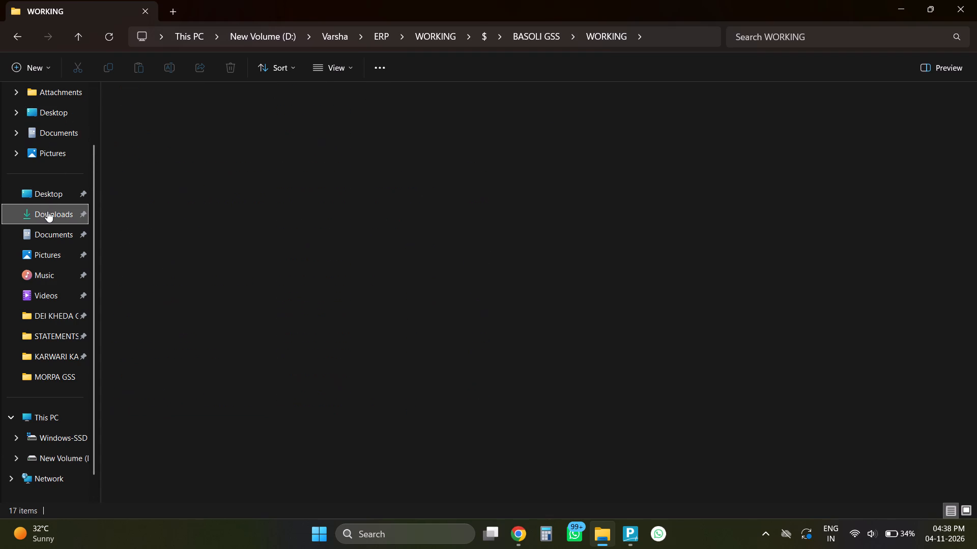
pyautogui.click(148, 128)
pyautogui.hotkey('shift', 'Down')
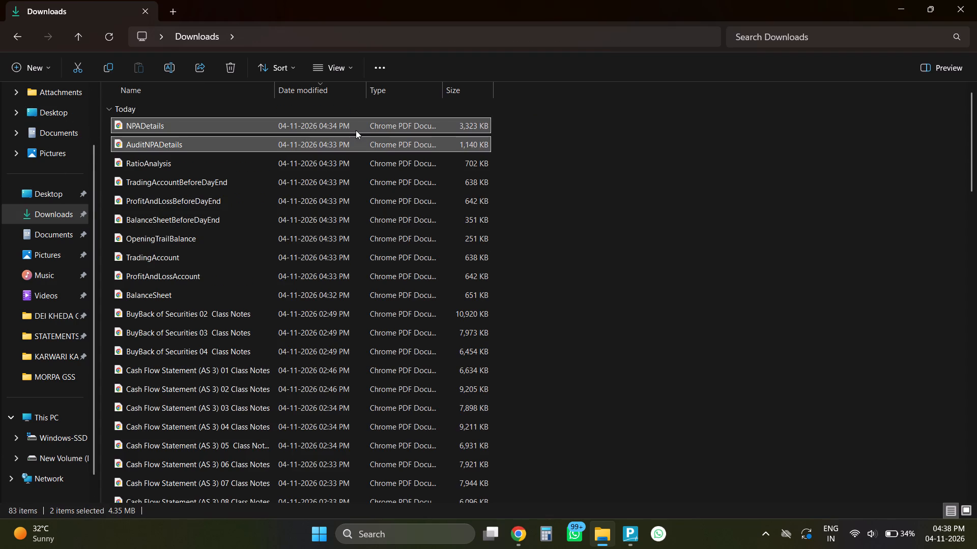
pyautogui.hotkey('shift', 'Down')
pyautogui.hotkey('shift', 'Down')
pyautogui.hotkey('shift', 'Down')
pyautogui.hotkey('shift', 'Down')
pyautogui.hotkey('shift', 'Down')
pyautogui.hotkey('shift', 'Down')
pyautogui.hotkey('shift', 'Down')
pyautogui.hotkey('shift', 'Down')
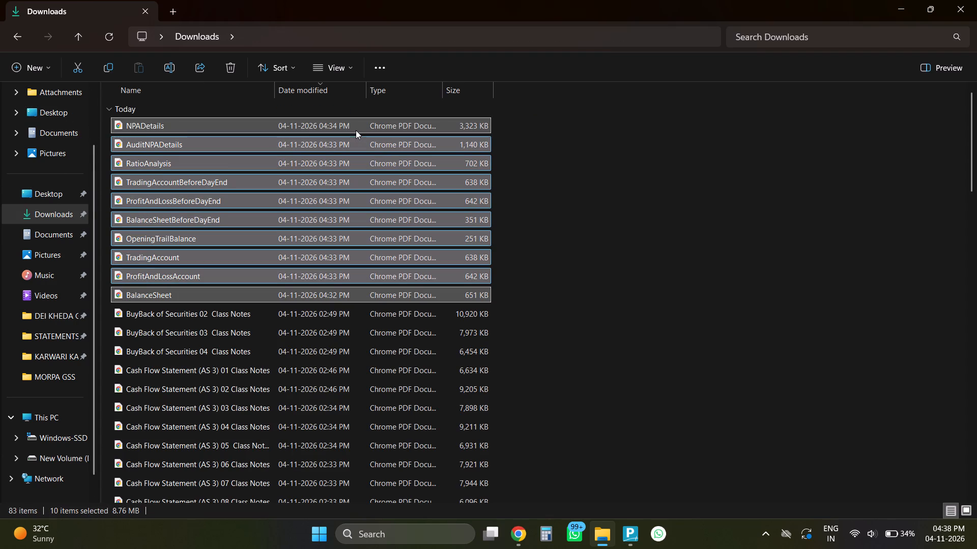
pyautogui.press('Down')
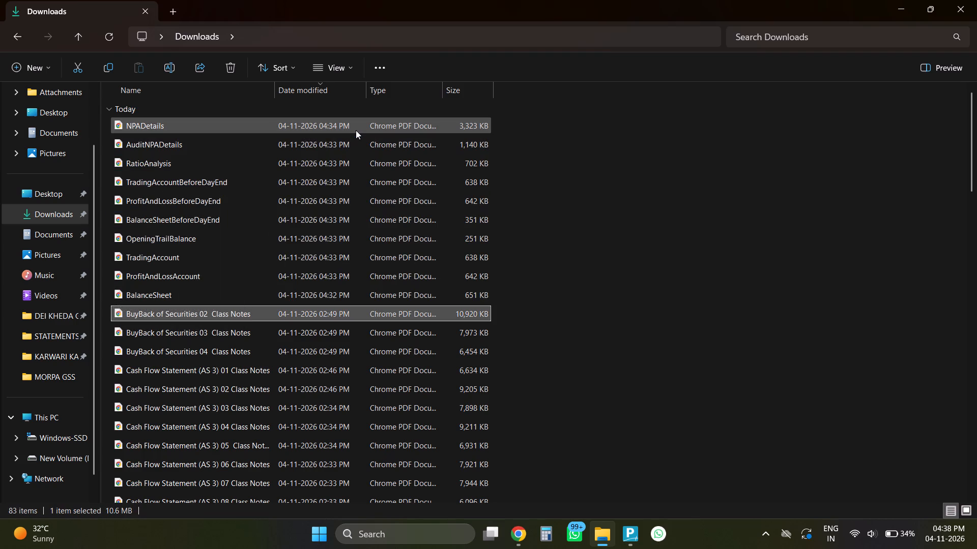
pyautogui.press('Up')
# Create a folder named FINAL DATA in Downloads.
pyautogui.hotkey('ctrl', 'shift', 'n')
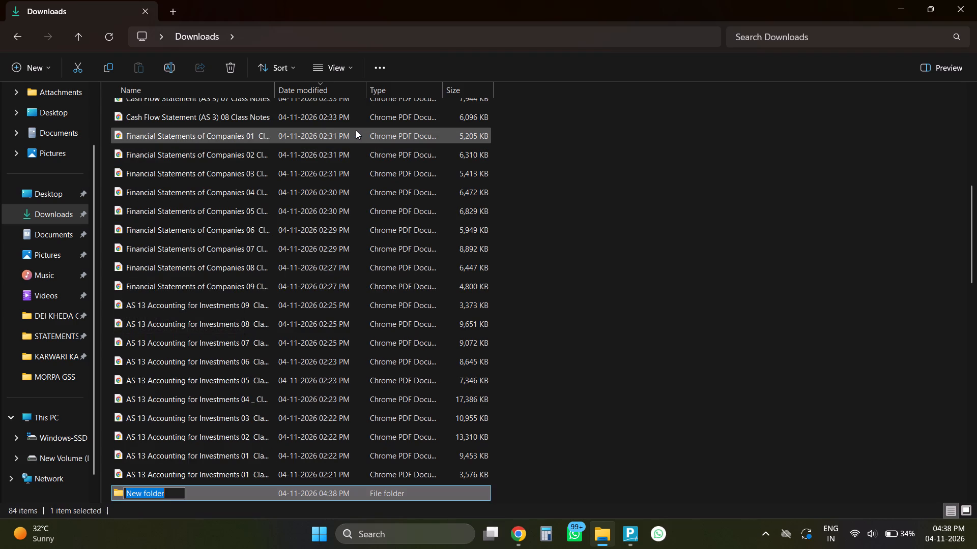
pyautogui.write('FINAL DATA')
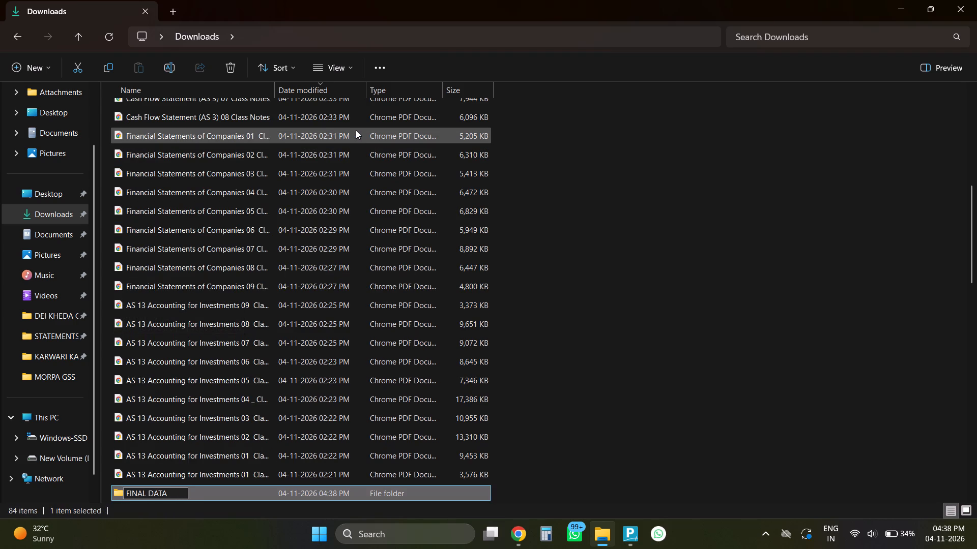
pyautogui.press('Return')
# Move the ten report PDFs from NPADetails through BalanceSheet into the FINAL DATA folder in Downloads.
pyautogui.hotkey('ctrl', 'Up')
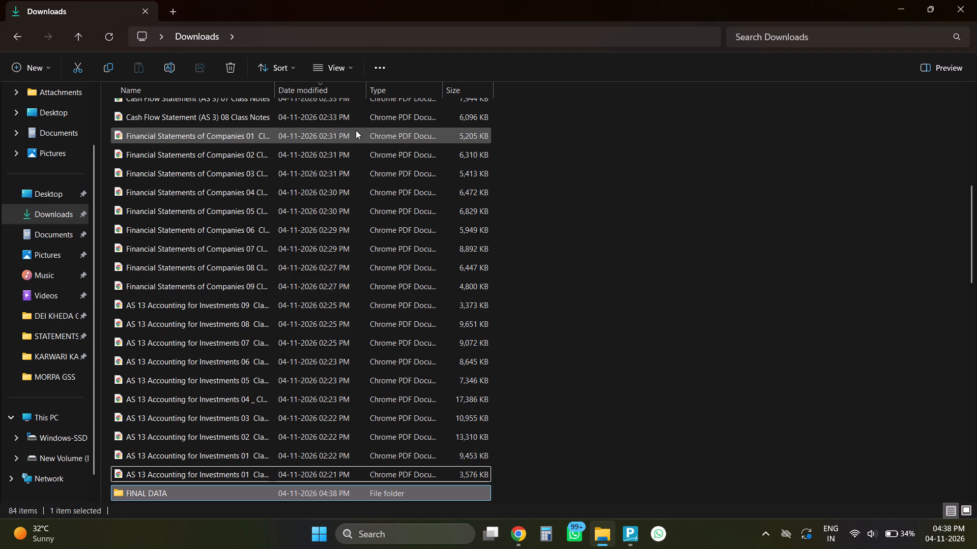
pyautogui.hotkey('ctrl', 'Up')
pyautogui.hotkey('ctrl', 'Up')
pyautogui.hotkey('ctrl', 'Up')
pyautogui.hotkey('ctrl', 'Up')
pyautogui.hotkey('ctrl', 'Up')
pyautogui.hotkey('ctrl', 'Up')
pyautogui.hotkey('ctrl', 'Up')
pyautogui.hotkey('ctrl', 'Up')
pyautogui.hotkey('ctrl', 'Up')
pyautogui.hotkey('ctrl', 'Up')
pyautogui.hotkey('ctrl', 'Up')
pyautogui.hotkey('ctrl', 'Up')
pyautogui.hotkey('ctrl', 'Up')
pyautogui.hotkey('ctrl', 'Up')
pyautogui.hotkey('ctrl', 'Up')
pyautogui.hotkey('ctrl', 'Up')
pyautogui.hotkey('ctrl', 'Up')
pyautogui.hotkey('ctrl', 'Up')
pyautogui.hotkey('ctrl', 'Up')
pyautogui.hotkey('ctrl', 'Up')
pyautogui.hotkey('ctrl', 'Up')
pyautogui.hotkey('ctrl', 'Up')
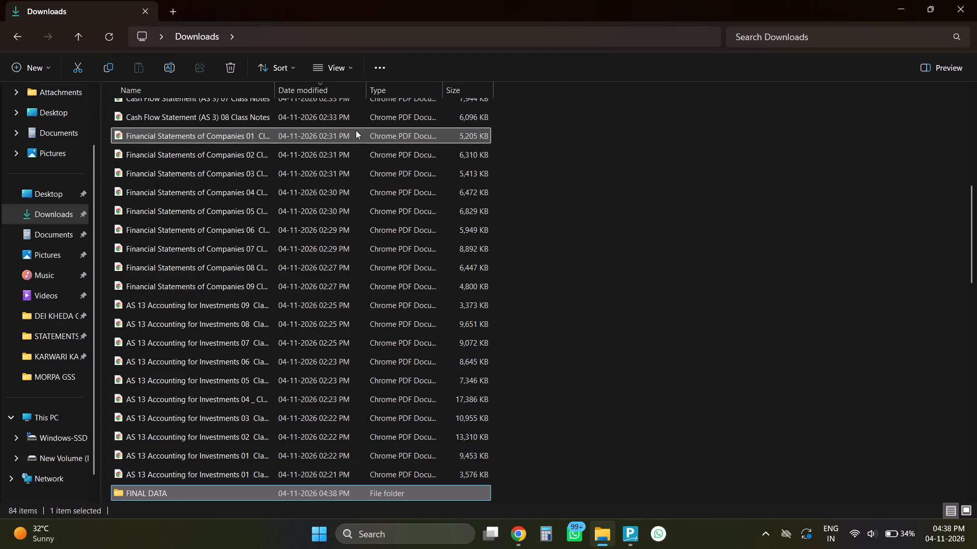
pyautogui.press('Down')
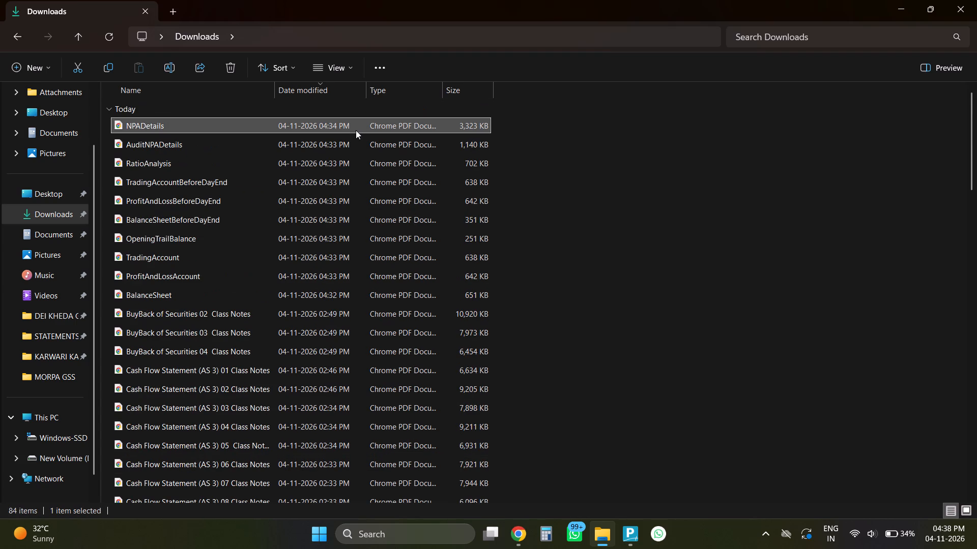
pyautogui.hotkey('shift', 'Down')
pyautogui.hotkey('shift', 'Down')
pyautogui.hotkey('shift', 'Down')
pyautogui.hotkey('shift', 'Down')
pyautogui.hotkey('shift', 'Down')
pyautogui.hotkey('shift', 'Down')
pyautogui.hotkey('shift', 'Down')
pyautogui.hotkey('shift', 'Down')
pyautogui.hotkey('shift', 'Down')
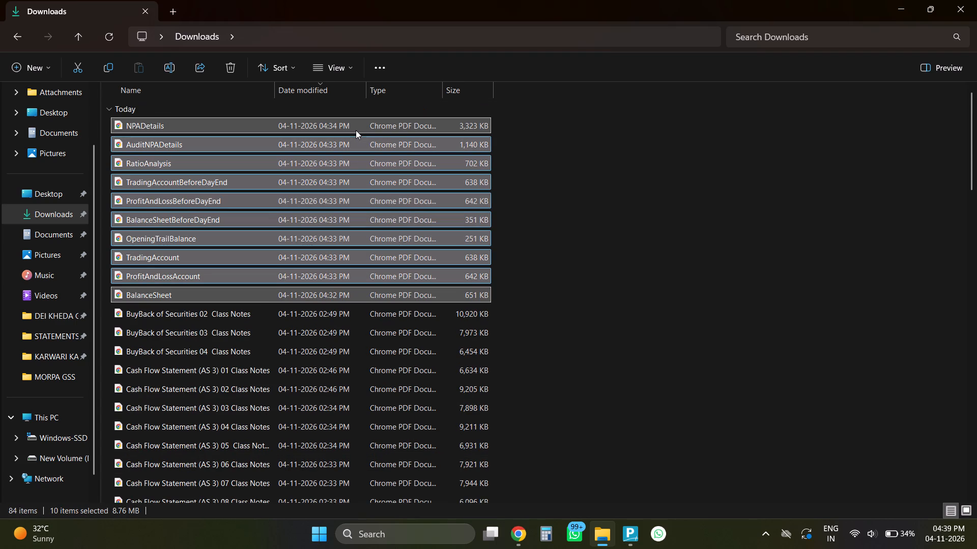
pyautogui.hotkey('ctrl', 'x')
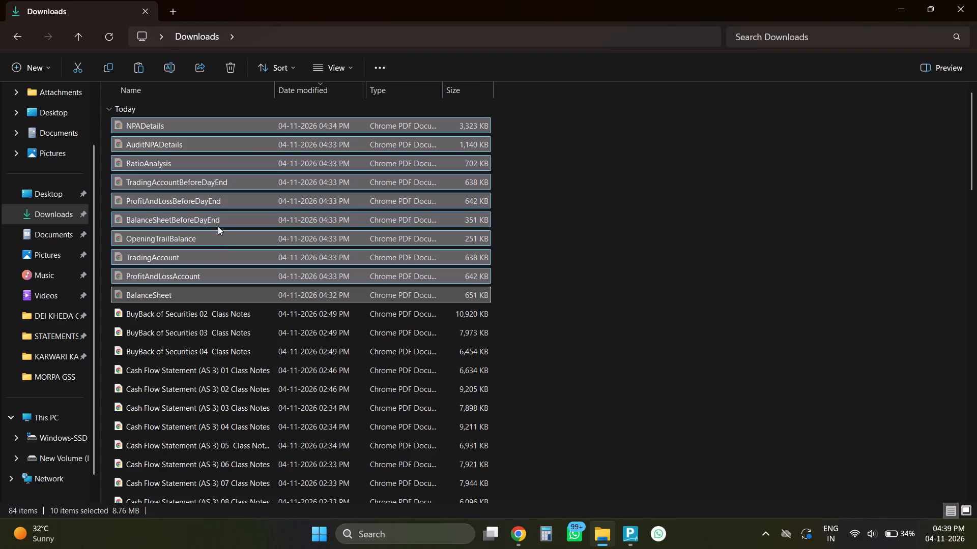
pyautogui.scroll(-11, 221, 267)
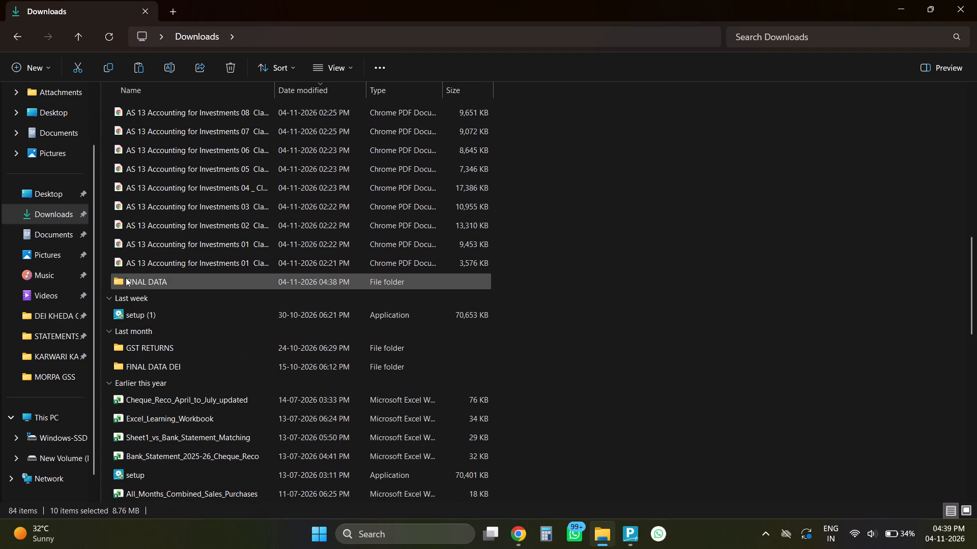
pyautogui.doubleClick(125, 276)
pyautogui.hotkey('ctrl', 'c')
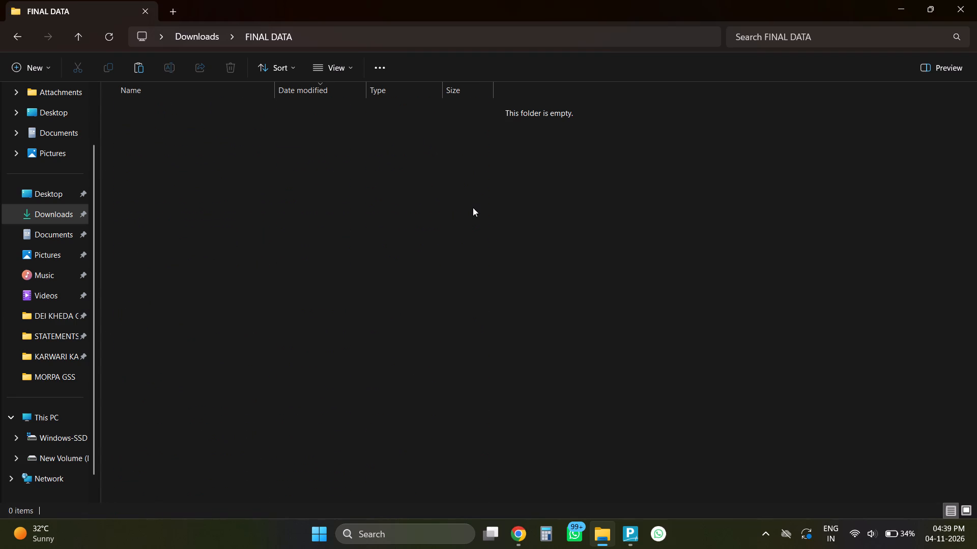
pyautogui.hotkey('ctrl', 'v')
pyautogui.hotkey('ctrl', 'v')
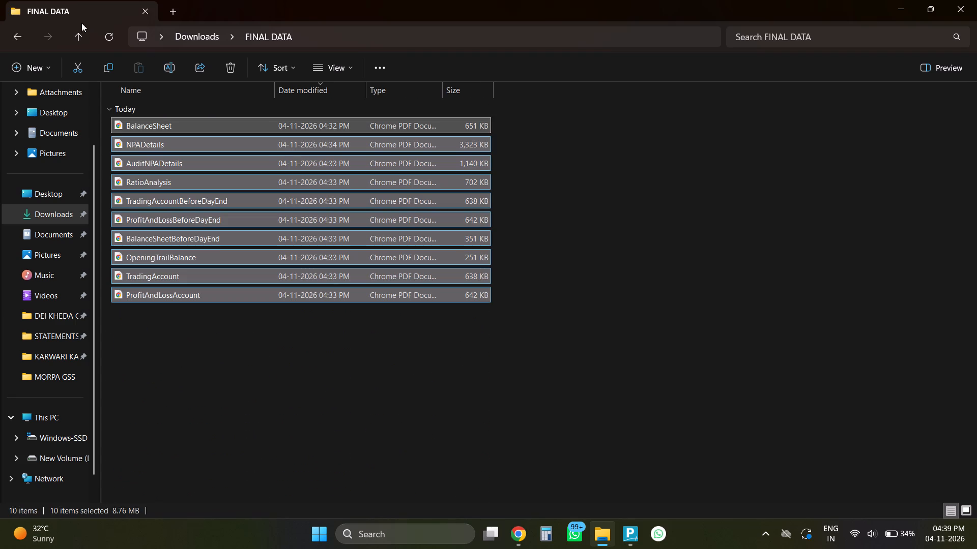
# Return to Downloads, check the remaining files, and close the File Explorer window.
pyautogui.click(75, 36)
pyautogui.scroll(-3, 272, 341)
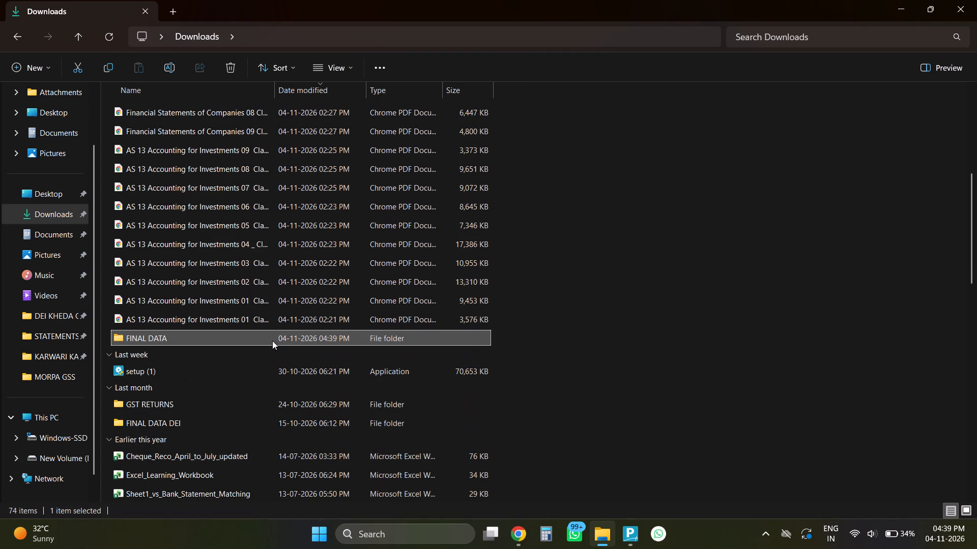
pyautogui.scroll(20, 272, 341)
pyautogui.scroll(8, 272, 341)
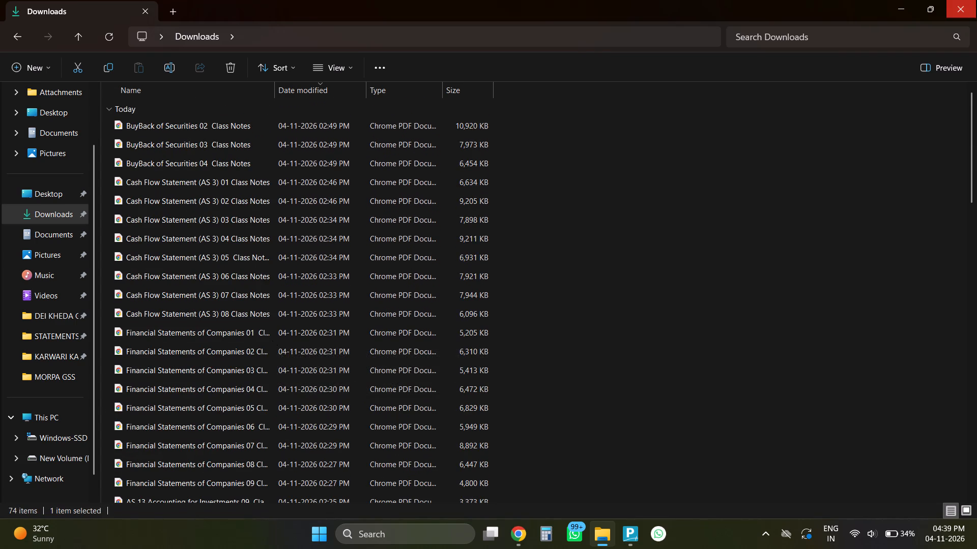
pyautogui.click(976, 0)
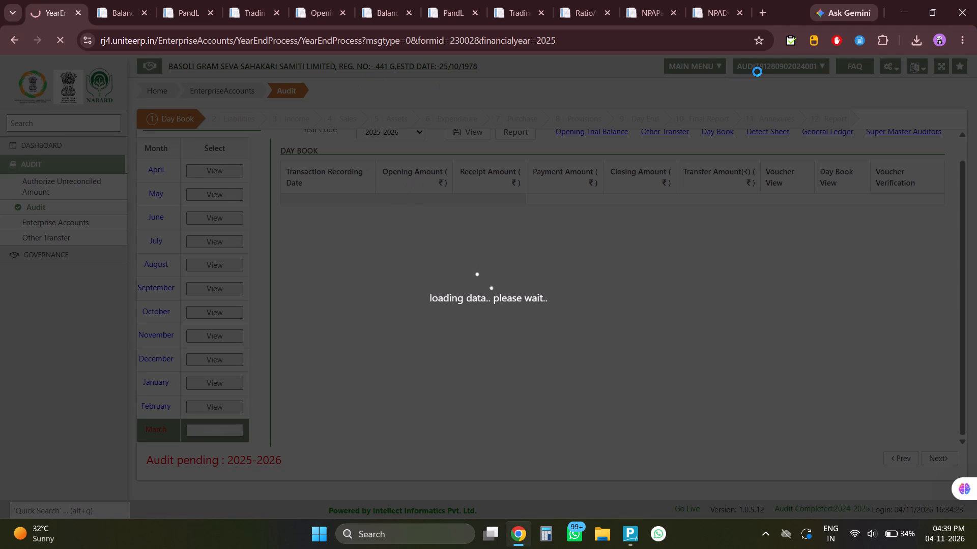
# In Chrome, reload the year-end audit page, check its Year Code options and month list, and reload it again.
pyautogui.tripleClick(757, 72)
pyautogui.click(757, 72)
pyautogui.press('F5')
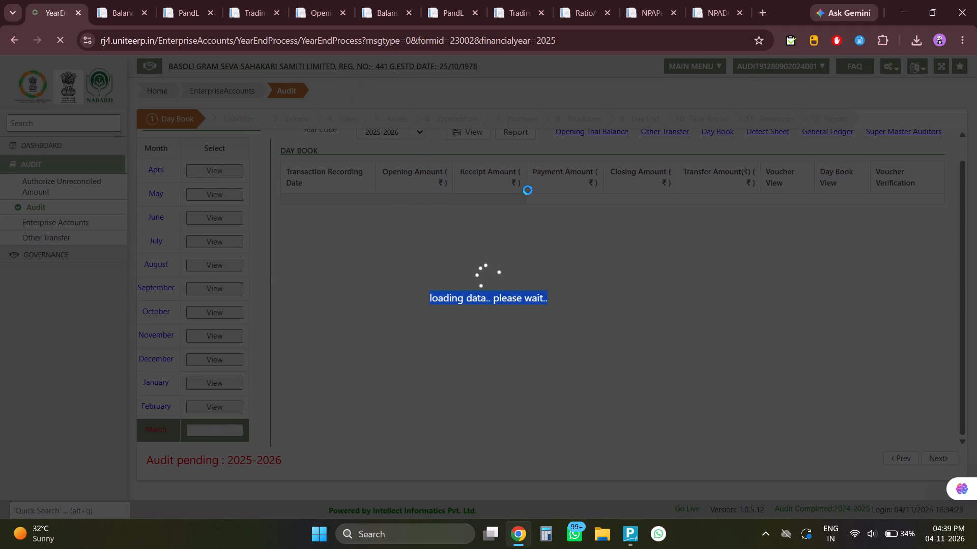
pyautogui.click(504, 272)
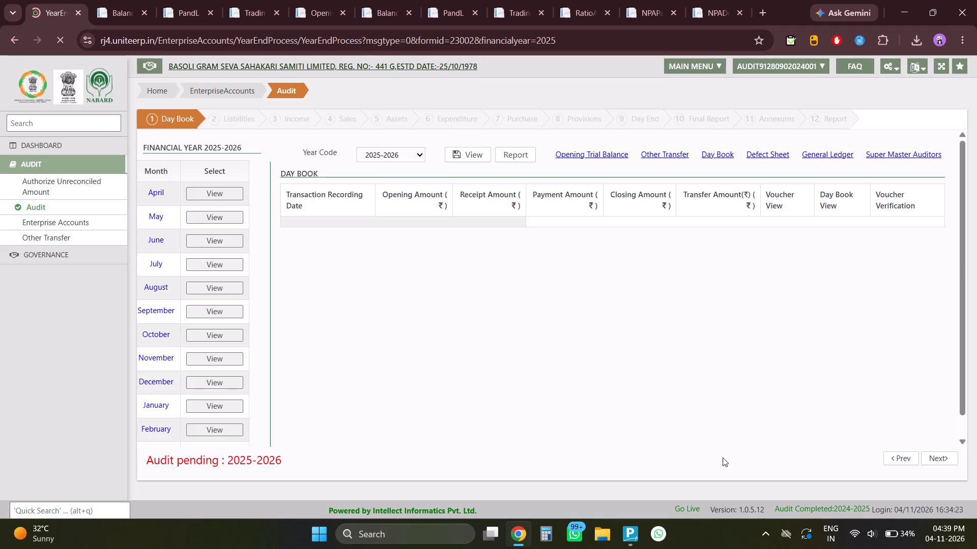
pyautogui.click(389, 159)
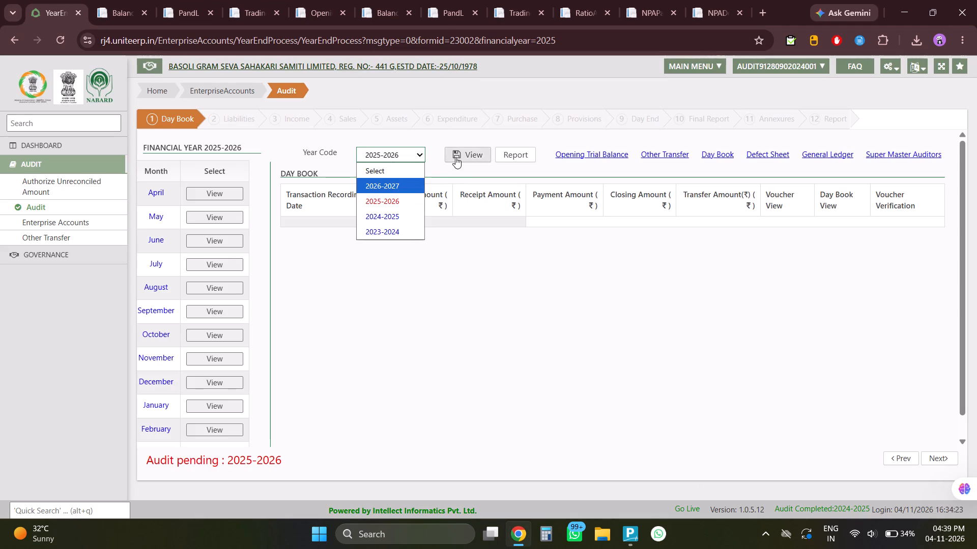
pyautogui.click(455, 157)
pyautogui.scroll(-6, 228, 308)
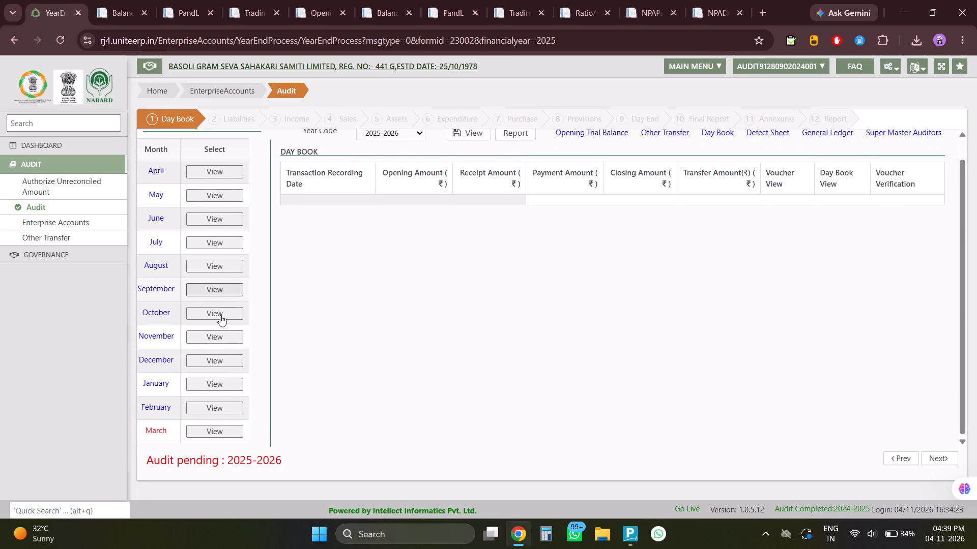
pyautogui.scroll(-5, 218, 336)
pyautogui.press('F5')
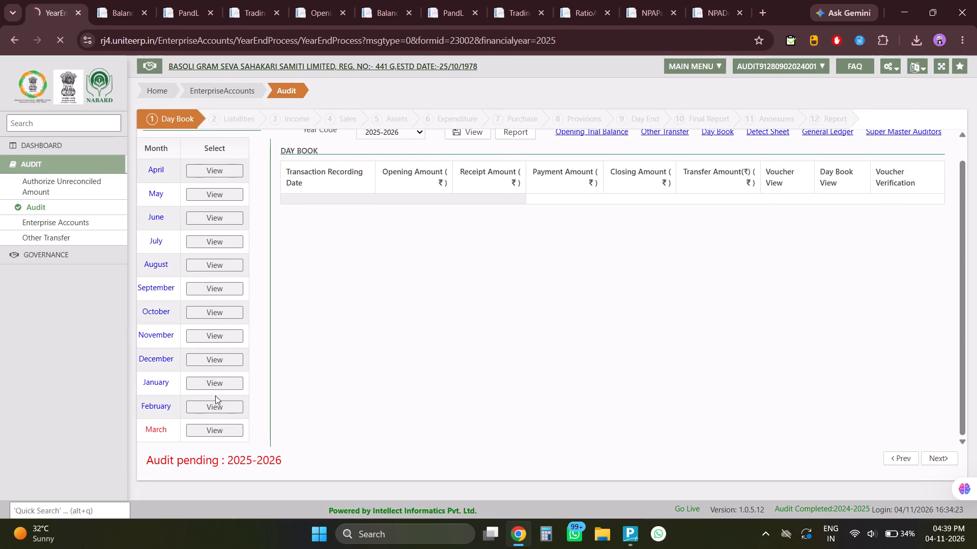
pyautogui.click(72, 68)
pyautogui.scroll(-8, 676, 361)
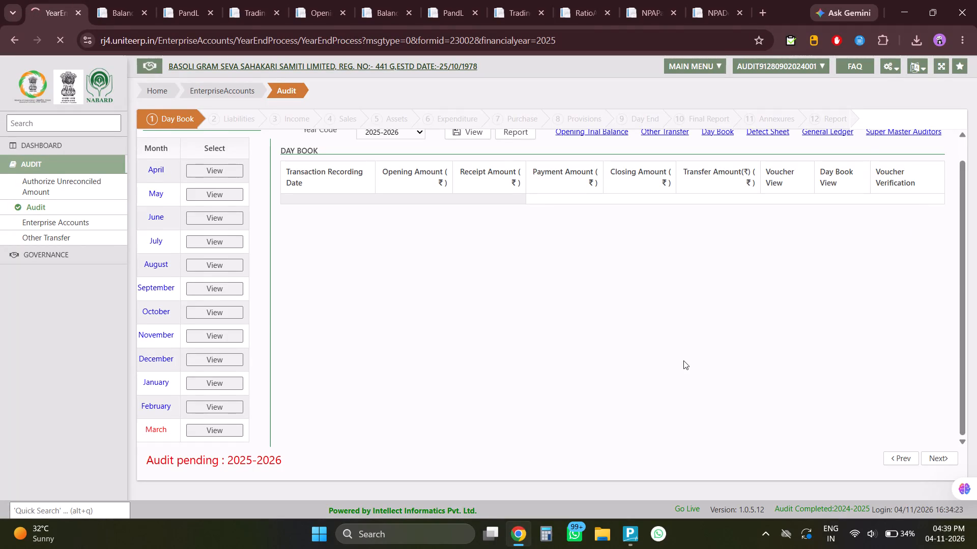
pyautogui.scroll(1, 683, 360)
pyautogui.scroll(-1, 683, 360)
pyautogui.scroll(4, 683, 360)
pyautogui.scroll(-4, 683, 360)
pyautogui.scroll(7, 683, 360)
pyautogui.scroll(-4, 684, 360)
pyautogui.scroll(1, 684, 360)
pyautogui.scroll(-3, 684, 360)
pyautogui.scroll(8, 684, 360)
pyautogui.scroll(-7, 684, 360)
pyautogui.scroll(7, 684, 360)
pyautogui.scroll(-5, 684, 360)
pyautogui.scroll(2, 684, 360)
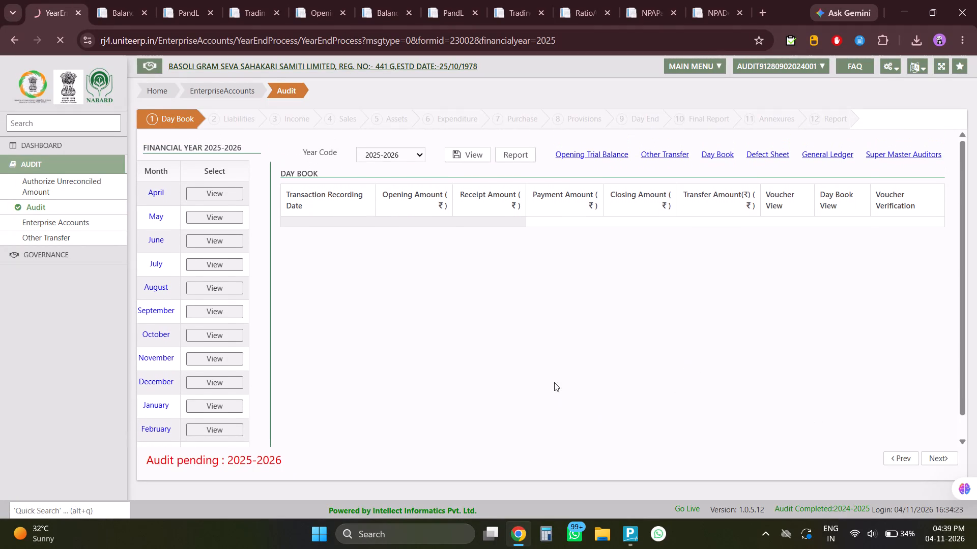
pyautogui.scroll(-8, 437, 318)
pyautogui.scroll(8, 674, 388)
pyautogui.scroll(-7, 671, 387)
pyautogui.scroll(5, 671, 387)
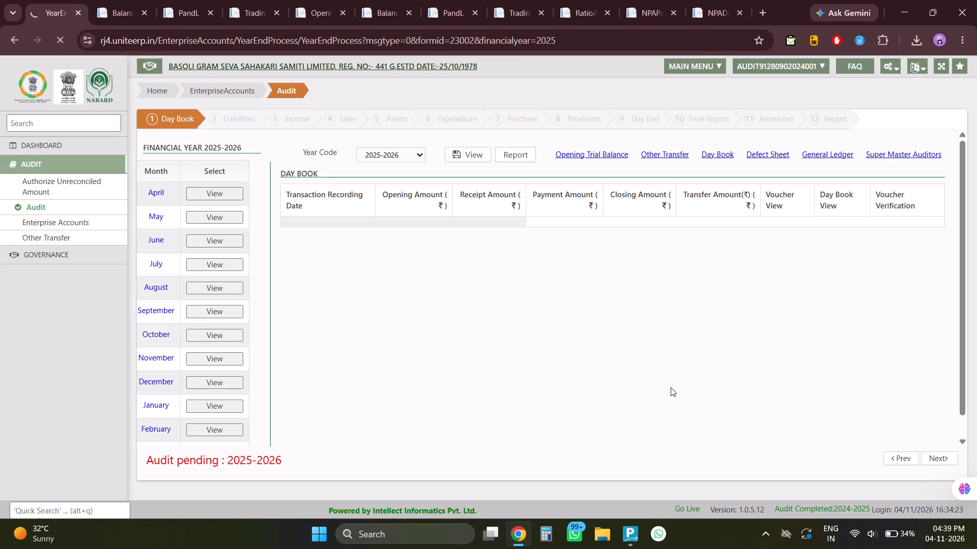
# Switch to File Explorer and check the contents of the FINAL DATA folder in Downloads.
pyautogui.hotkey('alt', 'Tab')
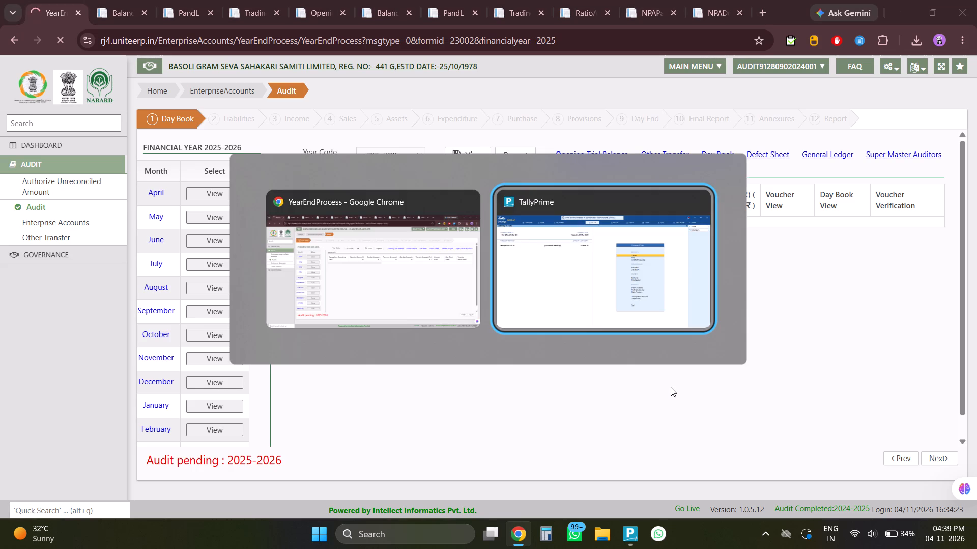
pyautogui.click(599, 541)
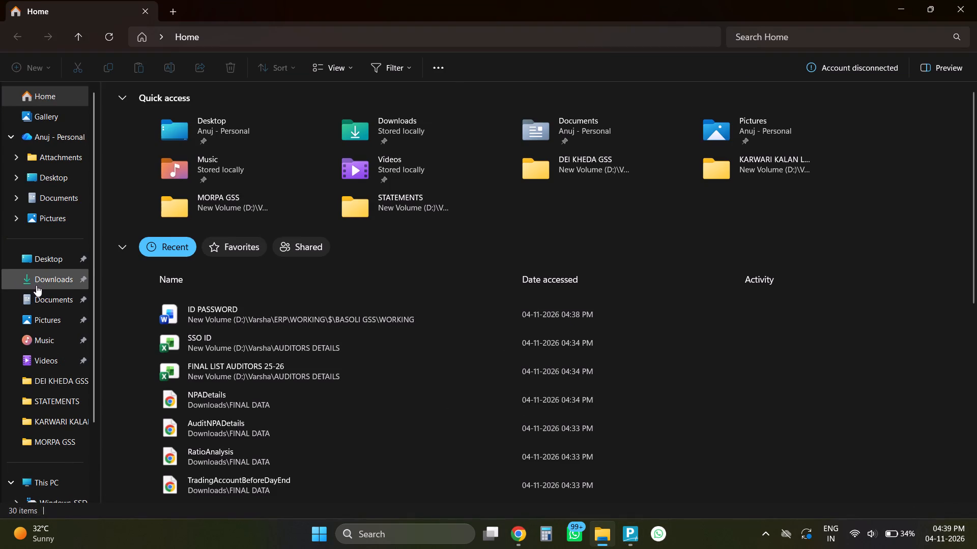
pyautogui.click(36, 285)
pyautogui.scroll(5, 133, 233)
pyautogui.scroll(-8, 201, 253)
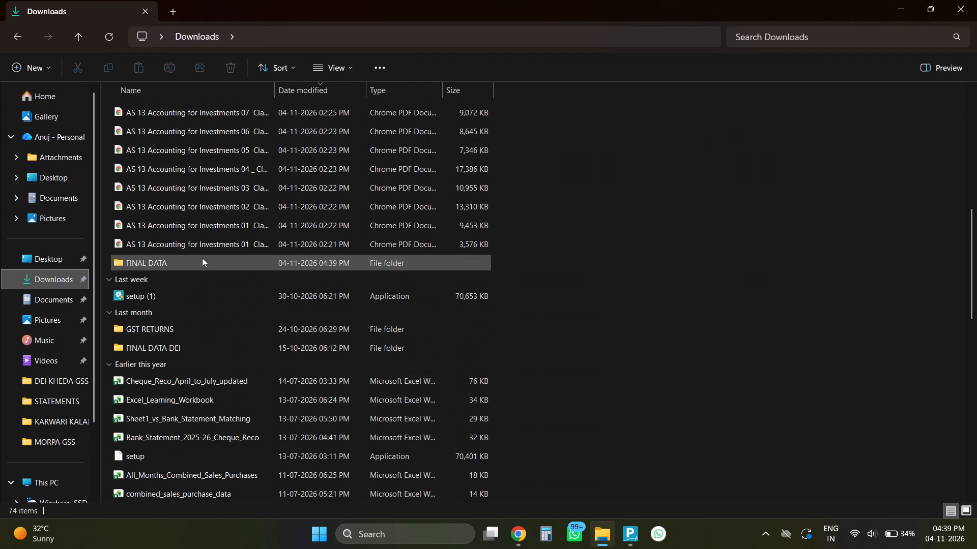
pyautogui.doubleClick(172, 266)
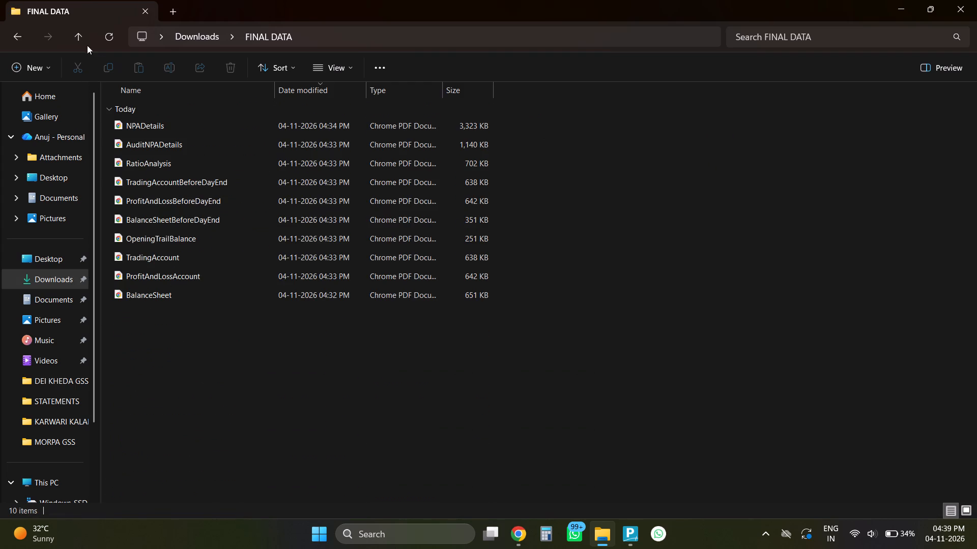
# Rename the FINAL DATA folder in Downloads as FINAL DATA-1.
pyautogui.click(76, 38)
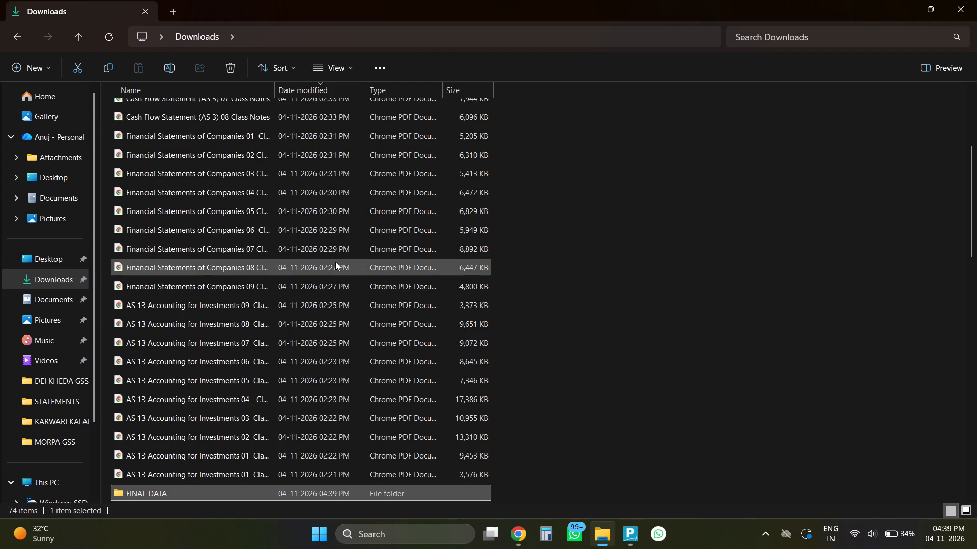
pyautogui.press('F2')
pyautogui.press('Right')
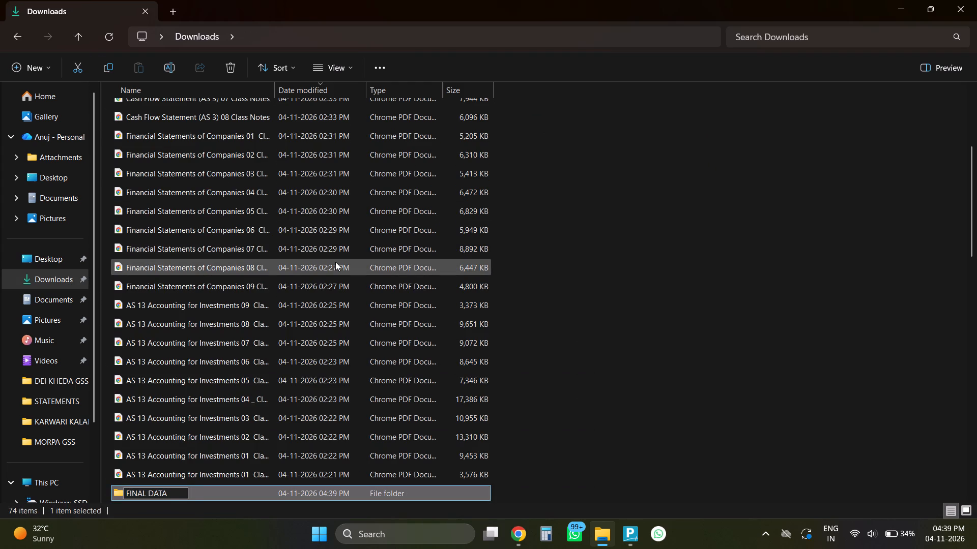
pyautogui.write('-1')
pyautogui.press('Return')
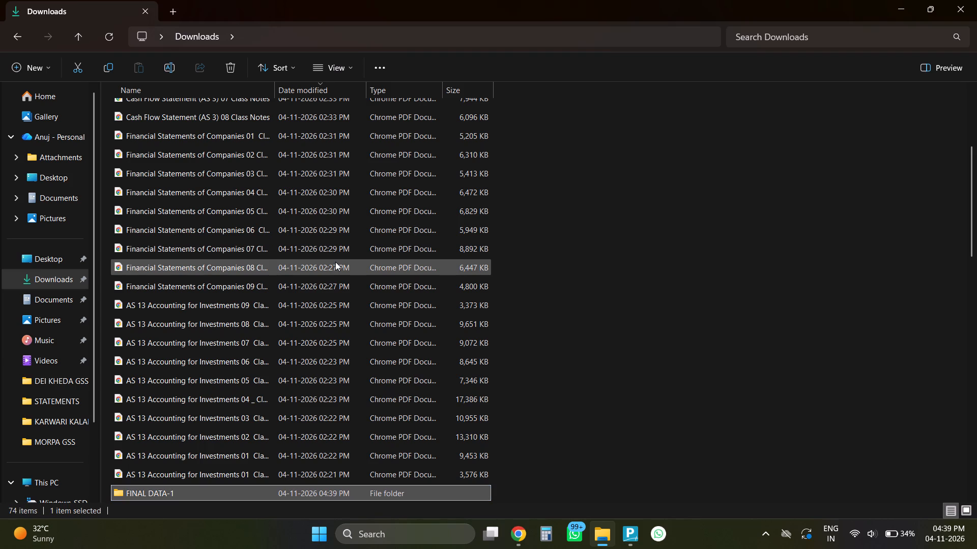
# Move the FINAL DATA-1 folder from Downloads into BASOLI GSS in the ERP folder's WORKING > $ directory on drive D.
pyautogui.hotkey('ctrl', 'x')
pyautogui.hotkey('alt', 'Tab')
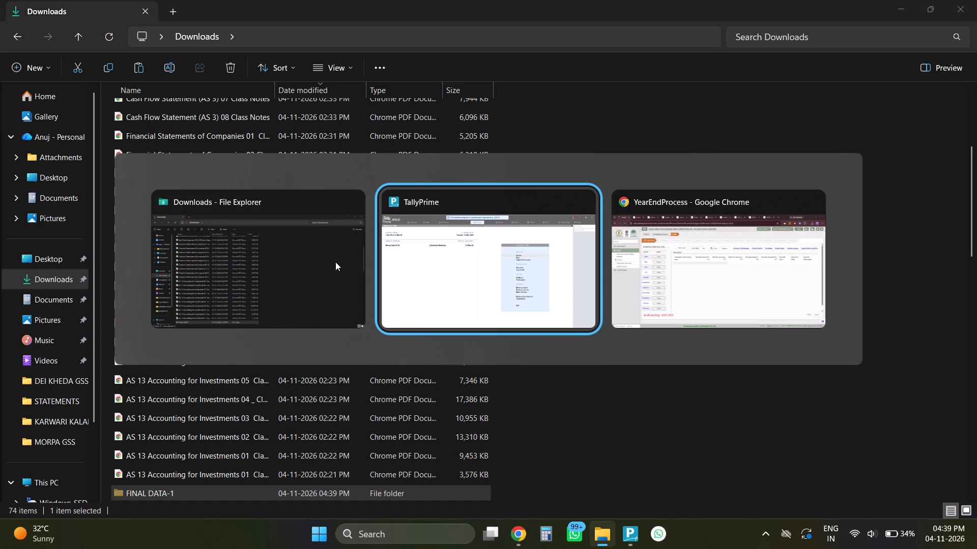
pyautogui.hotkey('alt', 'Tab')
pyautogui.scroll(3, 392, 263)
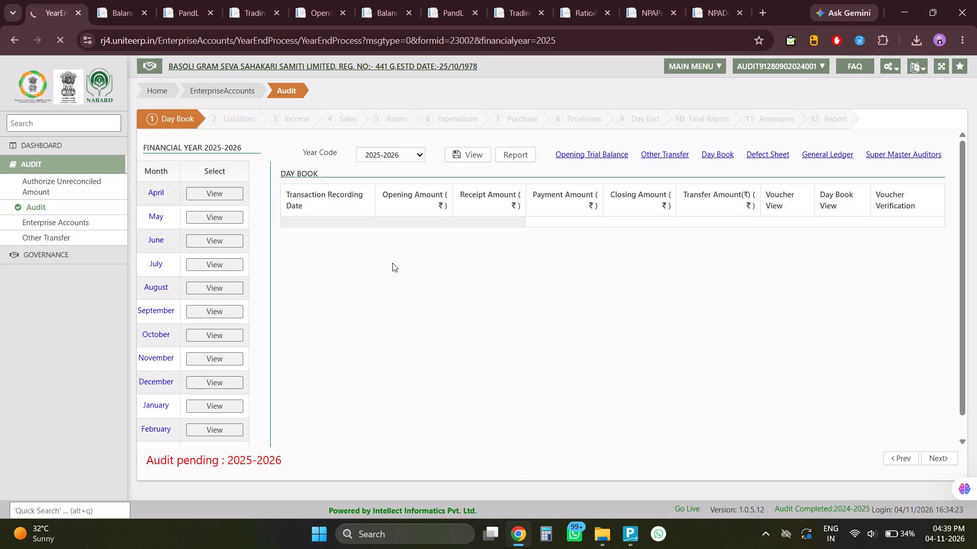
pyautogui.hotkey('alt', 'Tab')
pyautogui.scroll(-2, 39, 453)
pyautogui.click(51, 442)
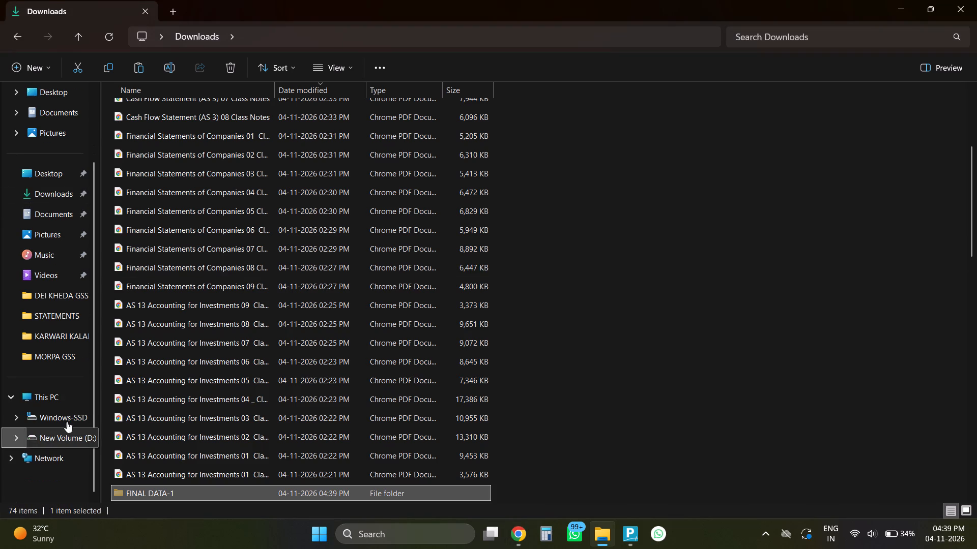
pyautogui.doubleClick(159, 134)
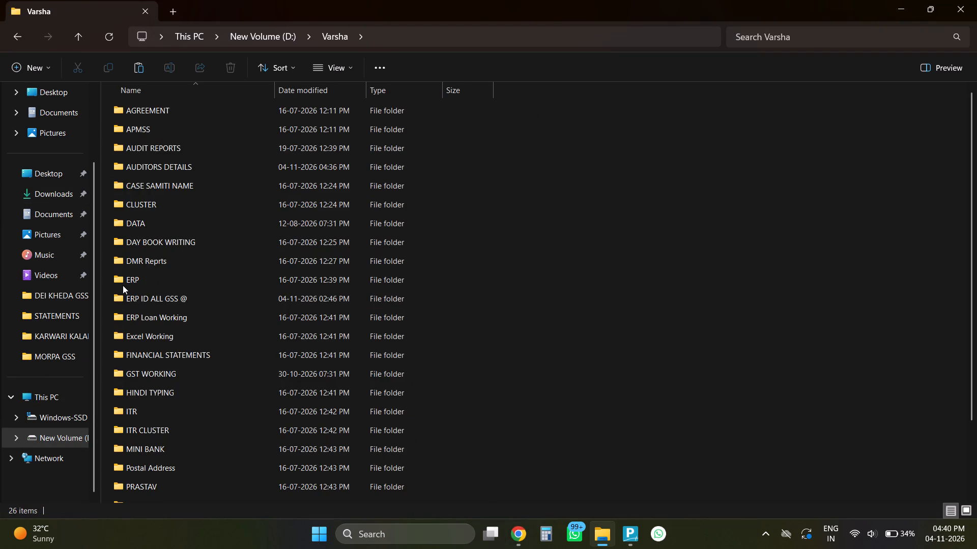
pyautogui.doubleClick(123, 285)
pyautogui.doubleClick(153, 150)
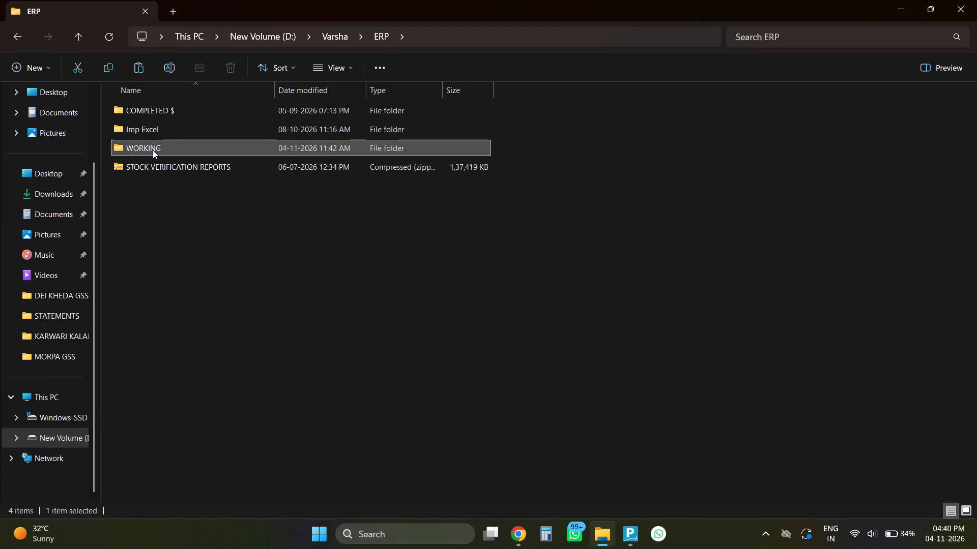
pyautogui.doubleClick(145, 112)
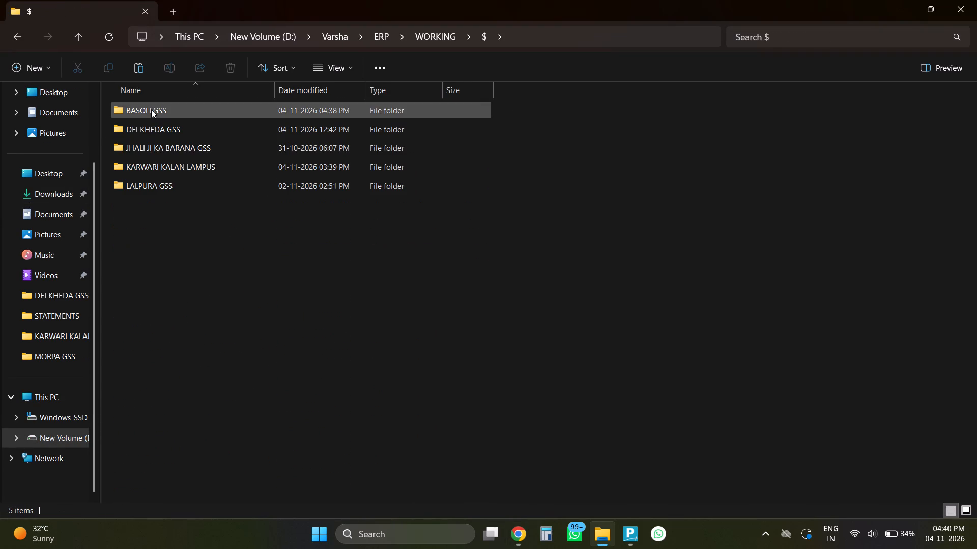
pyautogui.doubleClick(151, 109)
pyautogui.hotkey('ctrl', 'v')
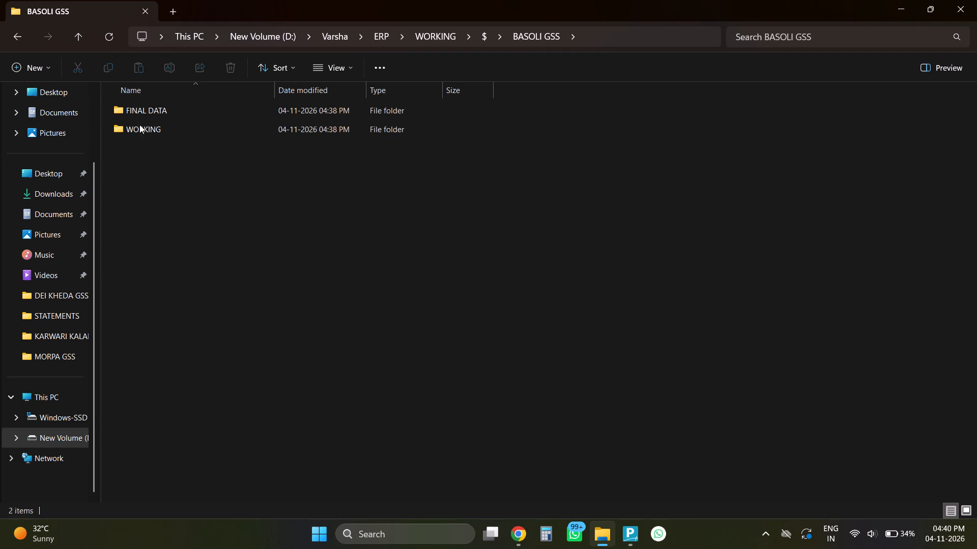
# Check the contents of the FINAL DATA folder inside BASOLI GSS.
pyautogui.doubleClick(153, 110)
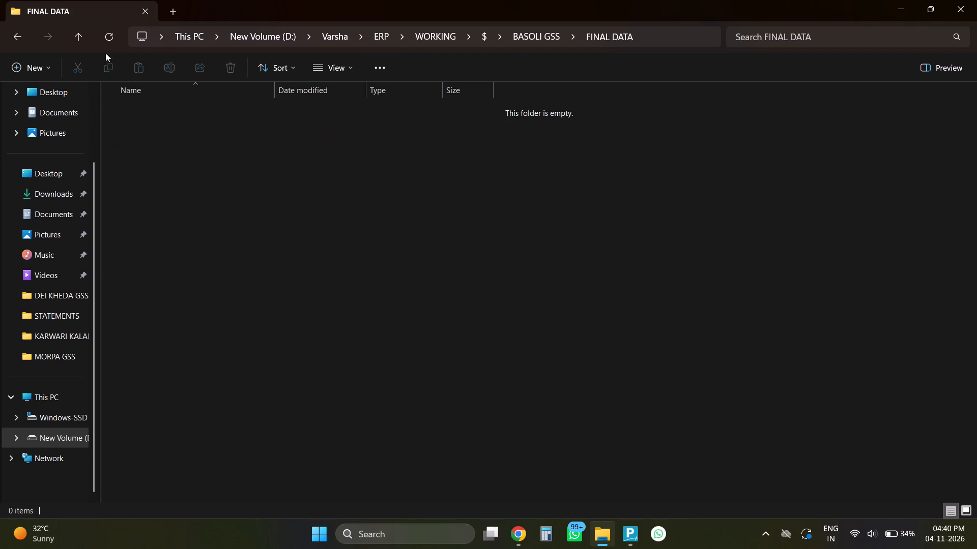
# Delete the empty FINAL DATA folder from the BASOLI GSS folder.
pyautogui.click(77, 34)
pyautogui.press('Delete')
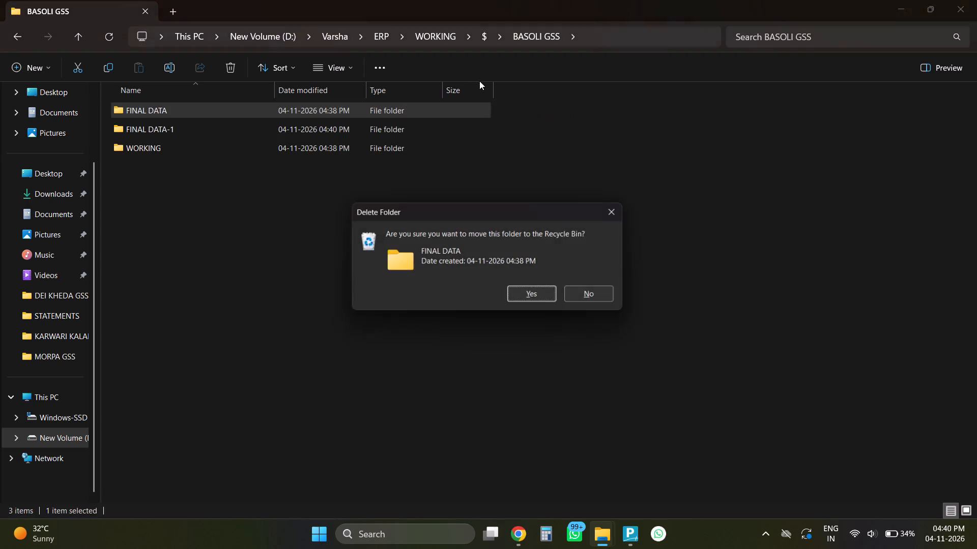
pyautogui.press('Return')
# Rename the FINAL DATA-1 folder in BASOLI GSS as FINAL DATA.
pyautogui.press('Down')
pyautogui.press('Up')
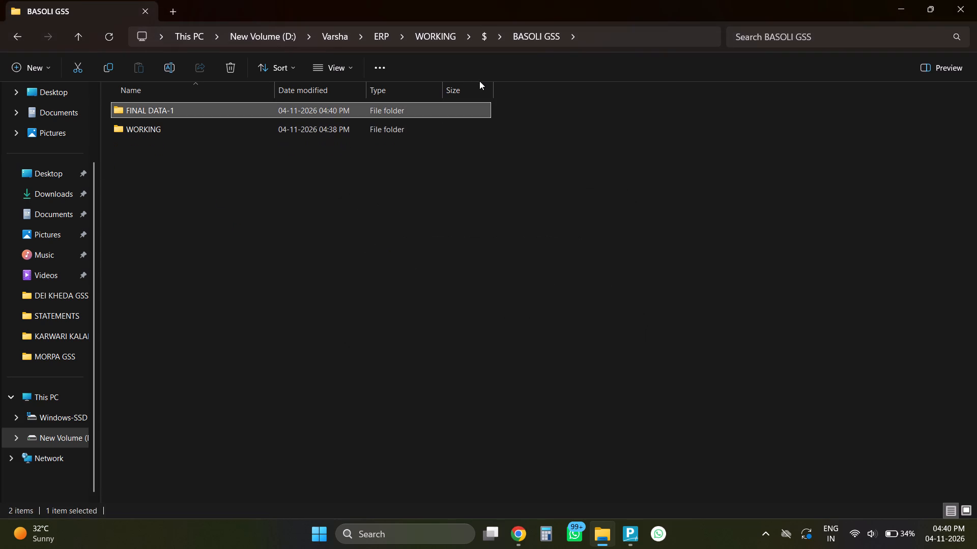
pyautogui.press('F2')
pyautogui.press('Right')
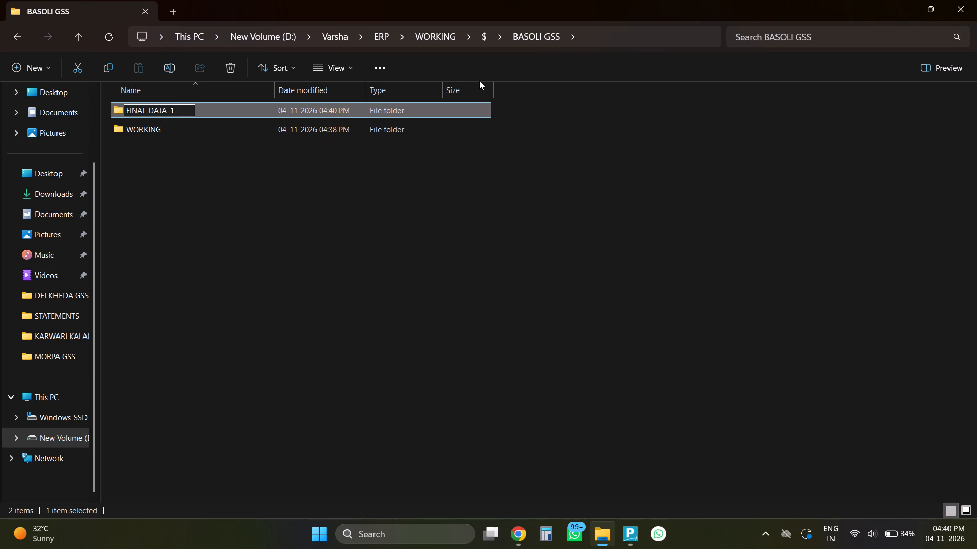
pyautogui.press('BackSpace')
pyautogui.press('BackSpace')
pyautogui.press('Return')
# Check the contents of the renamed FINAL DATA folder and return to BASOLI GSS.
pyautogui.press('Down')
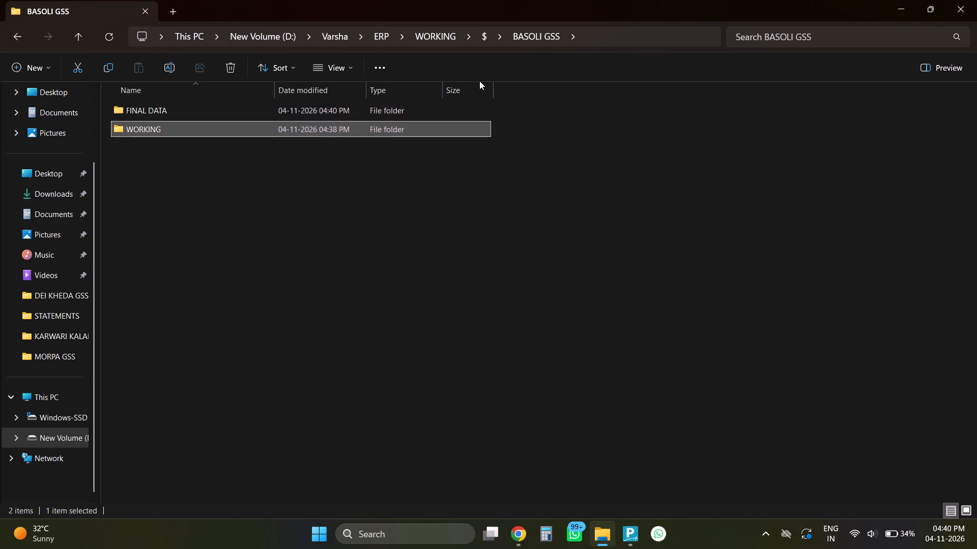
pyautogui.press('Up')
pyautogui.press('Return')
pyautogui.press('BackSpace')
# Switch to Google Chrome and return to the YearEndProcess audit page for Basoli Gram Seva Sahakari Samiti.
pyautogui.hotkey('alt', 'Tab')
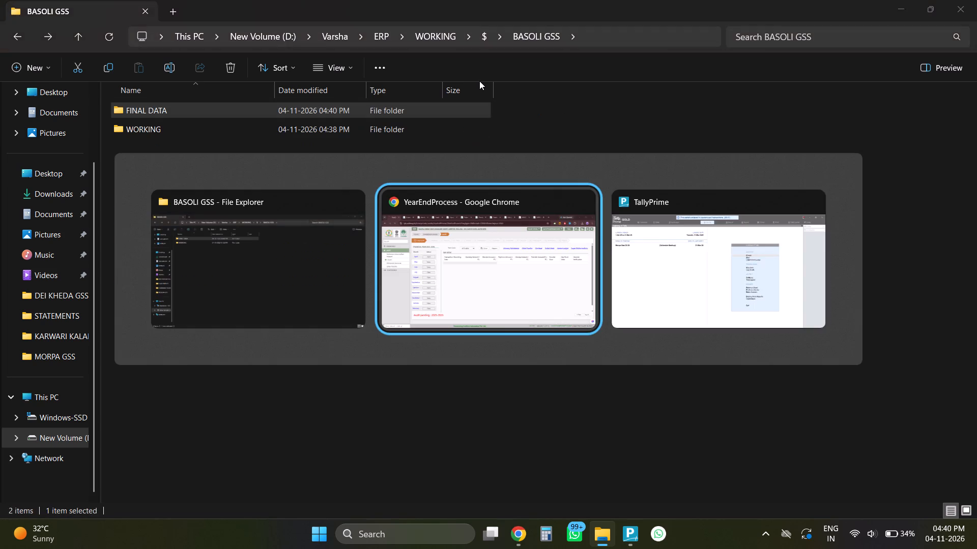
pyautogui.doubleClick(456, 279)
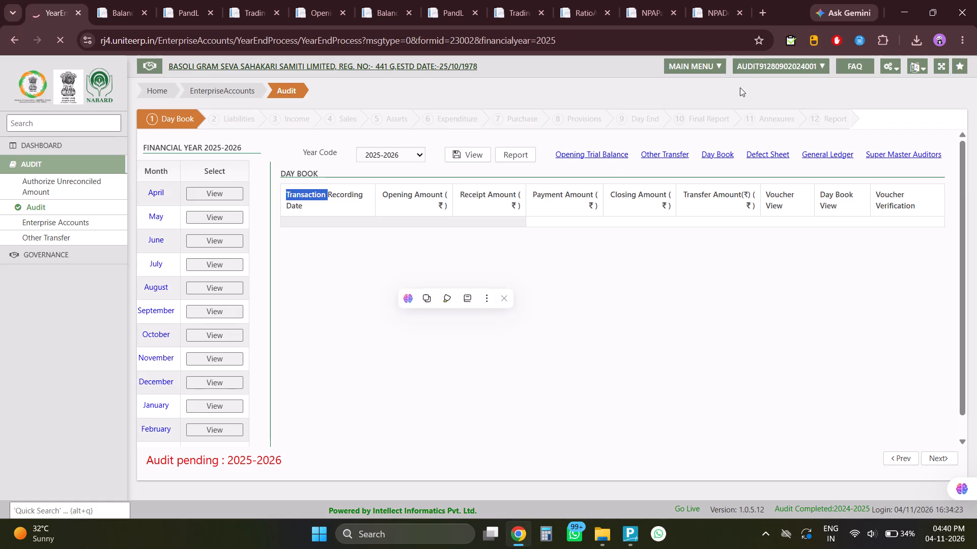
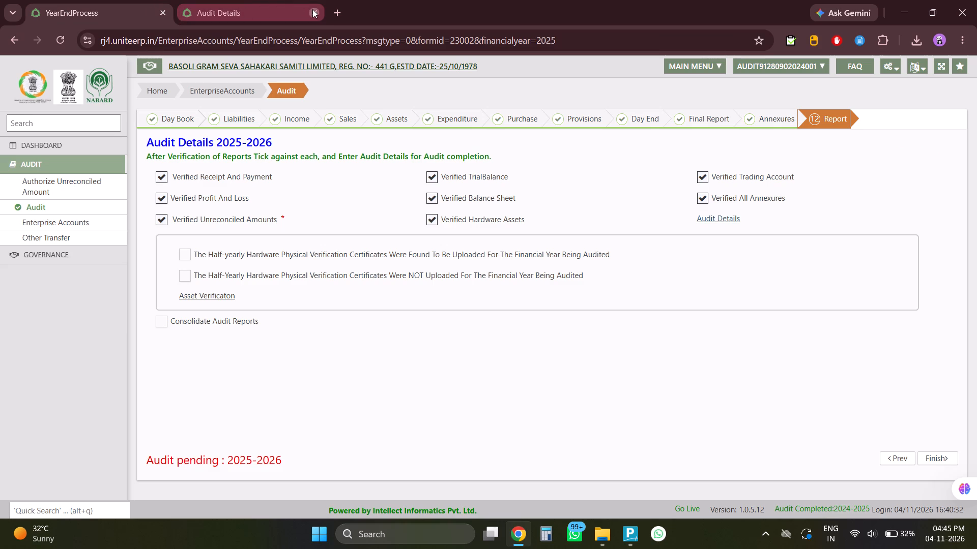
# Mark Consolidate Audit Reports and submit the 2025-2026 year-end audit as finished.
pyautogui.click(159, 325)
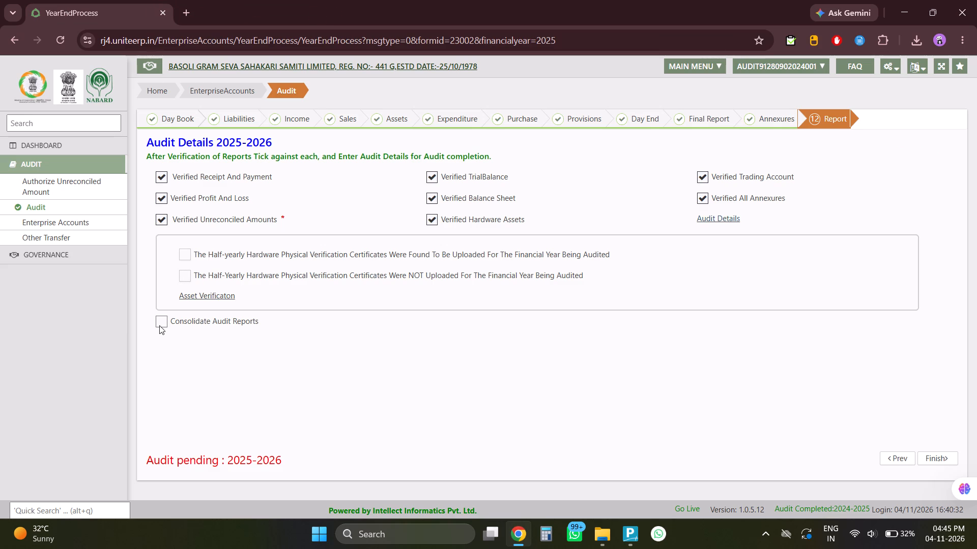
pyautogui.click(929, 454)
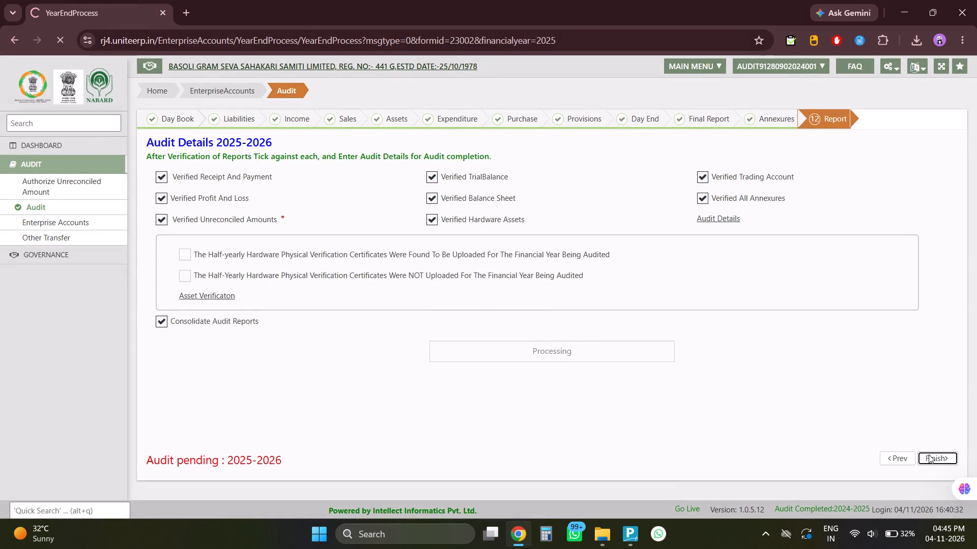
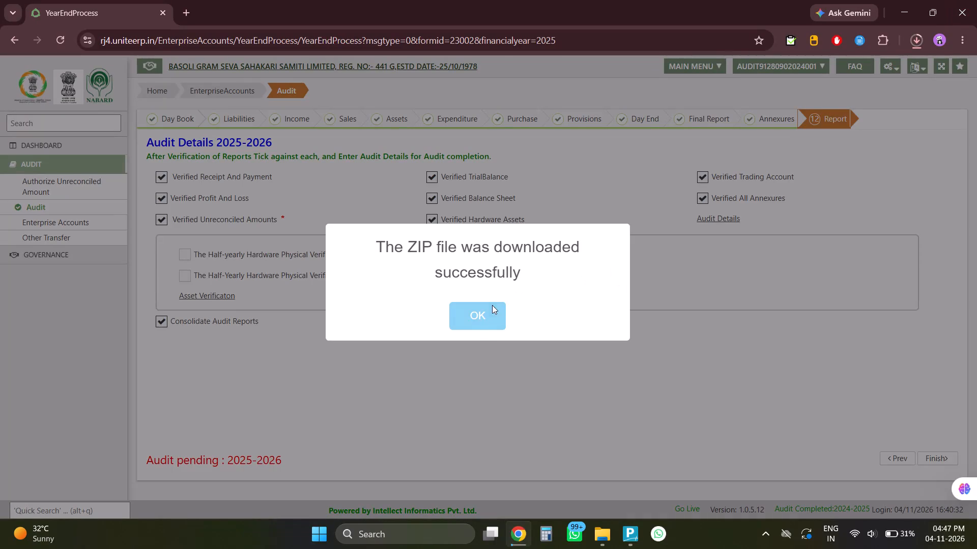
# Acknowledge the ZIP download, open the Final Audit page from the Audit service, and generate the 2025-2026 final audit report.
pyautogui.click(479, 330)
pyautogui.click(491, 320)
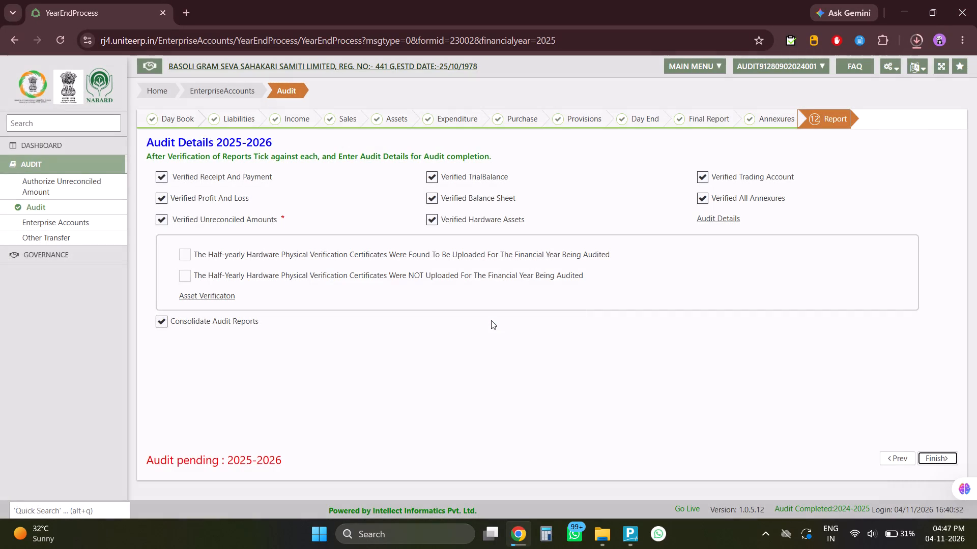
pyautogui.click(49, 84)
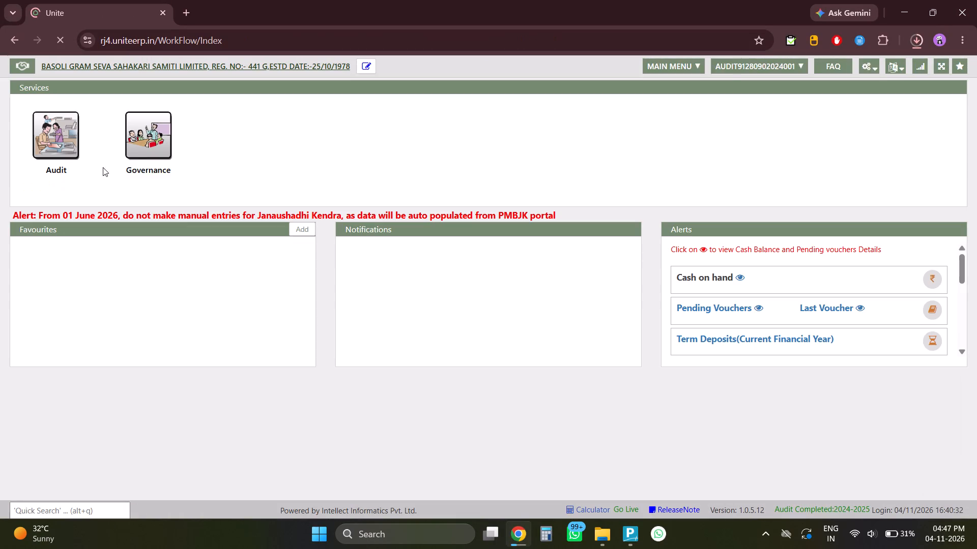
pyautogui.click(51, 145)
pyautogui.click(616, 264)
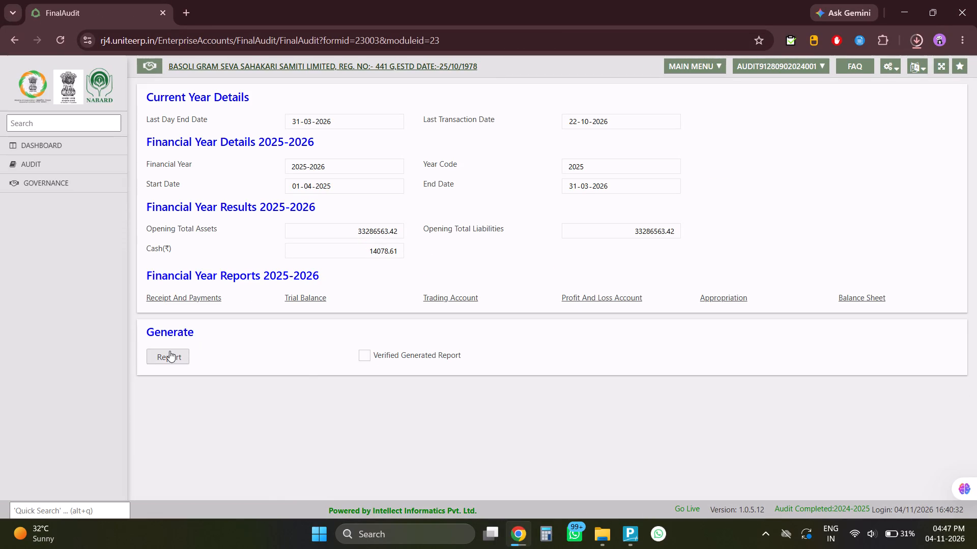
pyautogui.click(169, 351)
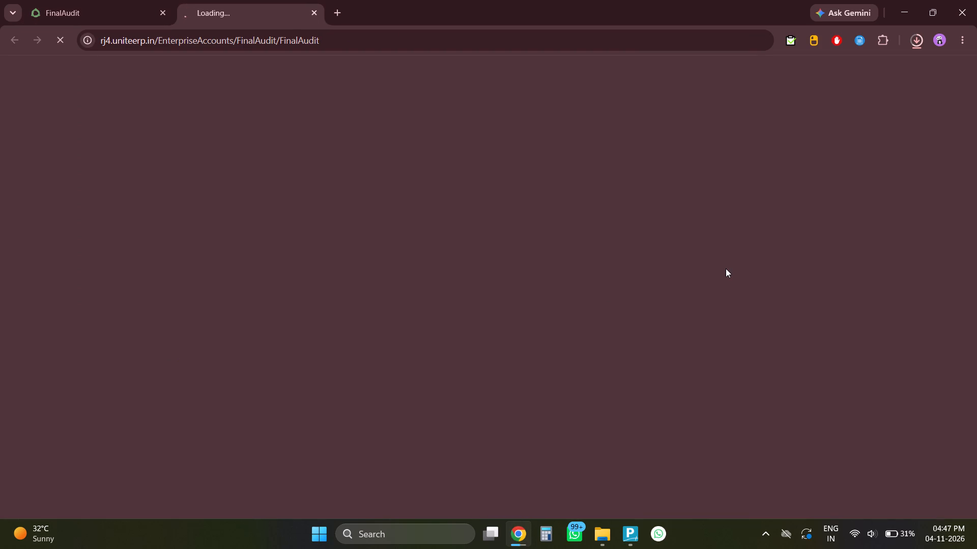
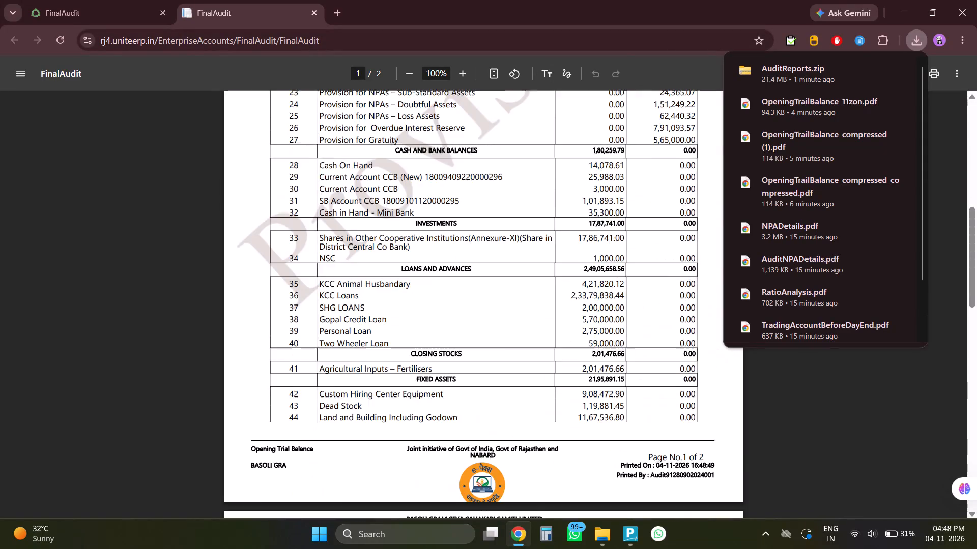
# Review the generated opening trial balance through its last page and mark the report as verified on the Final Audit page.
pyautogui.scroll(-10, 428, 280)
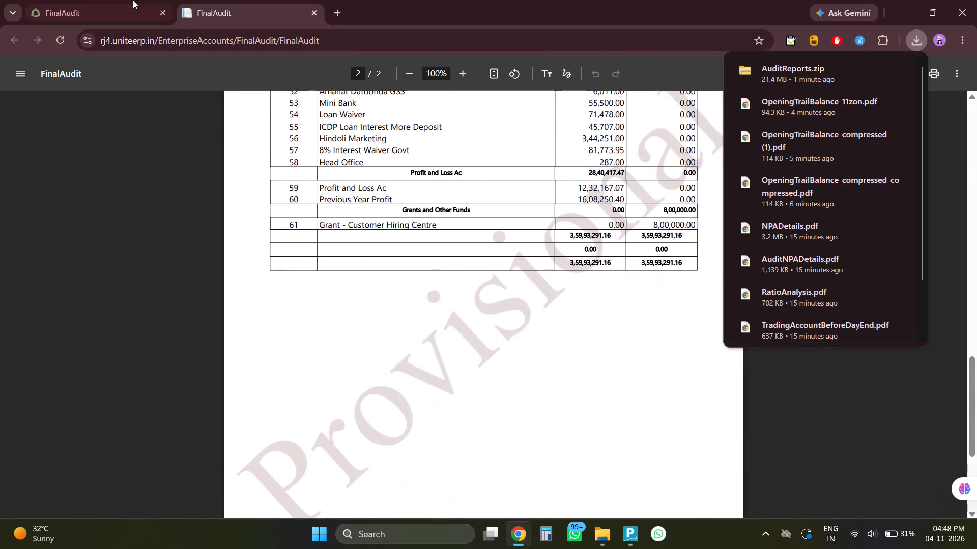
pyautogui.click(123, 0)
pyautogui.click(371, 375)
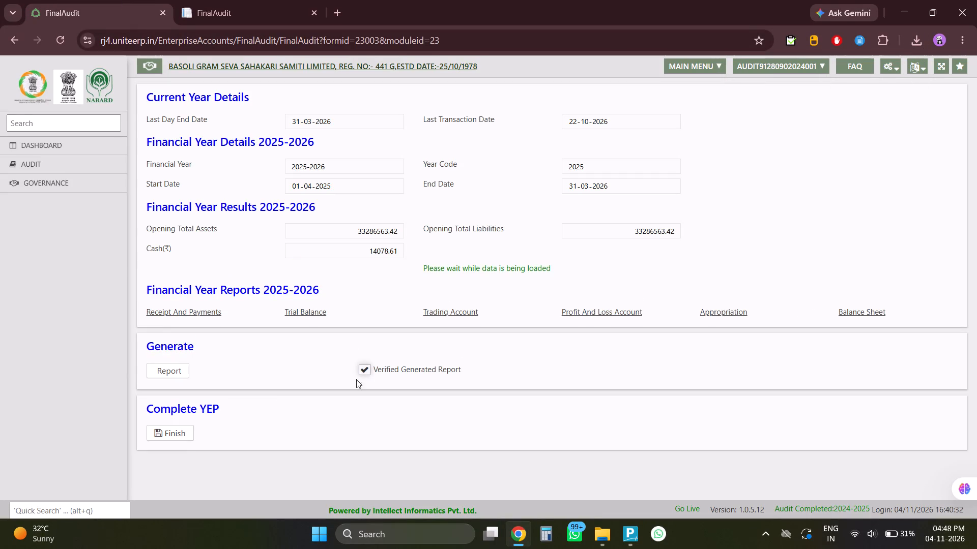
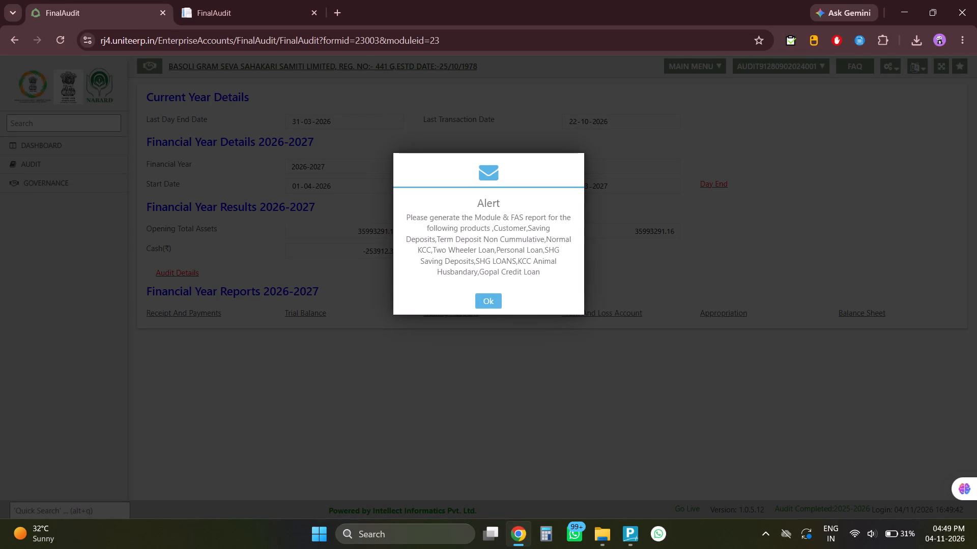
# Dismiss the report alert, open the Audit service's year-end page, select year code 2025-2026 and capture a screenshot of its status.
pyautogui.click(482, 300)
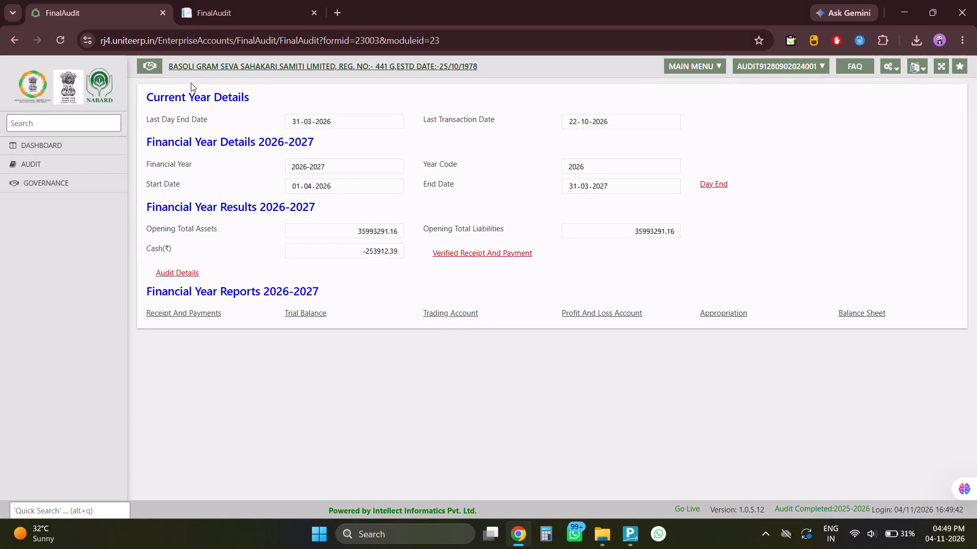
pyautogui.click(44, 79)
pyautogui.click(75, 151)
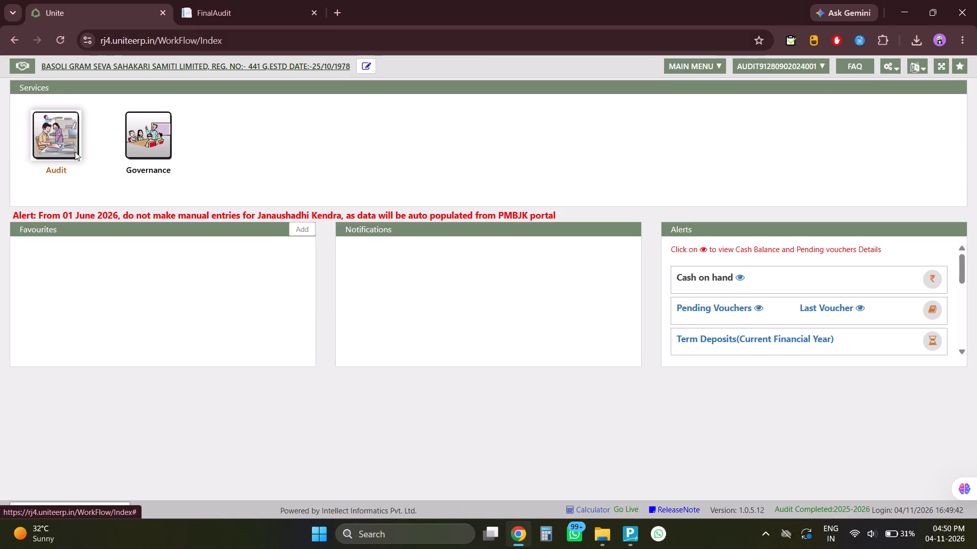
pyautogui.click(494, 247)
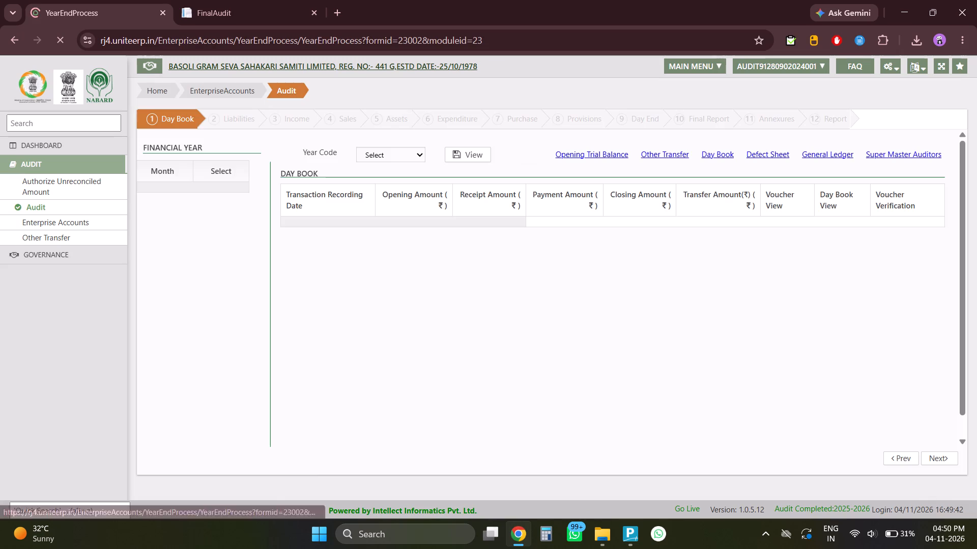
pyautogui.click(389, 155)
pyautogui.click(383, 199)
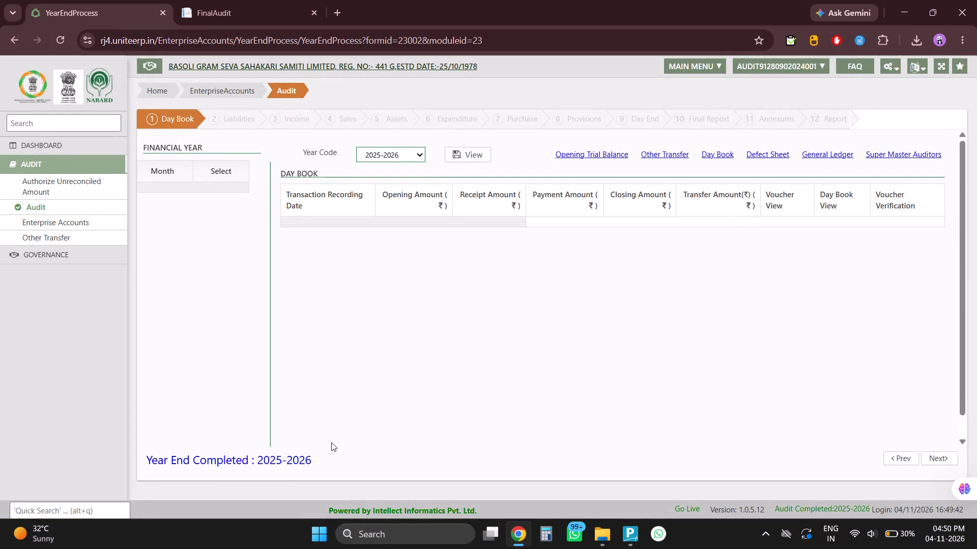
pyautogui.press('super+Print')
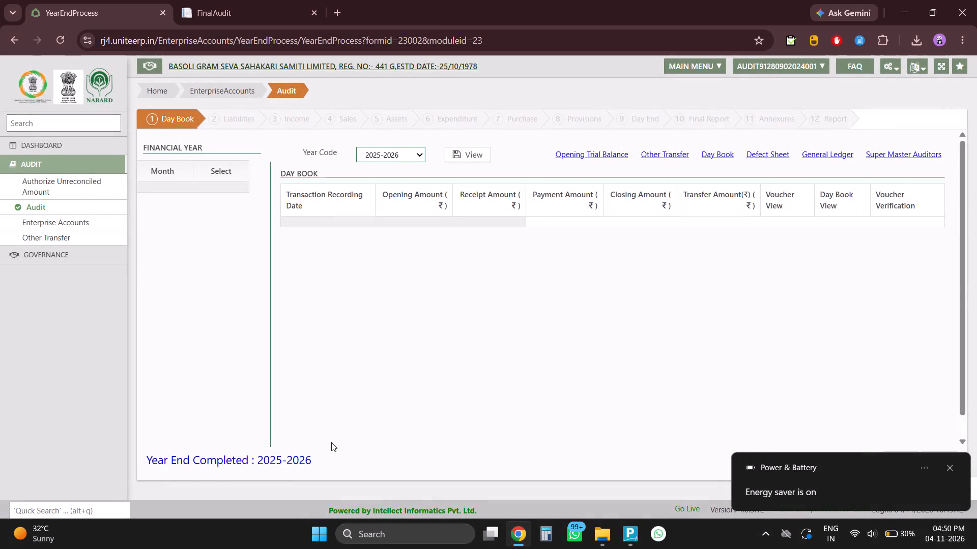
# Switch to the BASOLI GSS folder in File Explorer.
pyautogui.hotkey('alt', 'Tab')
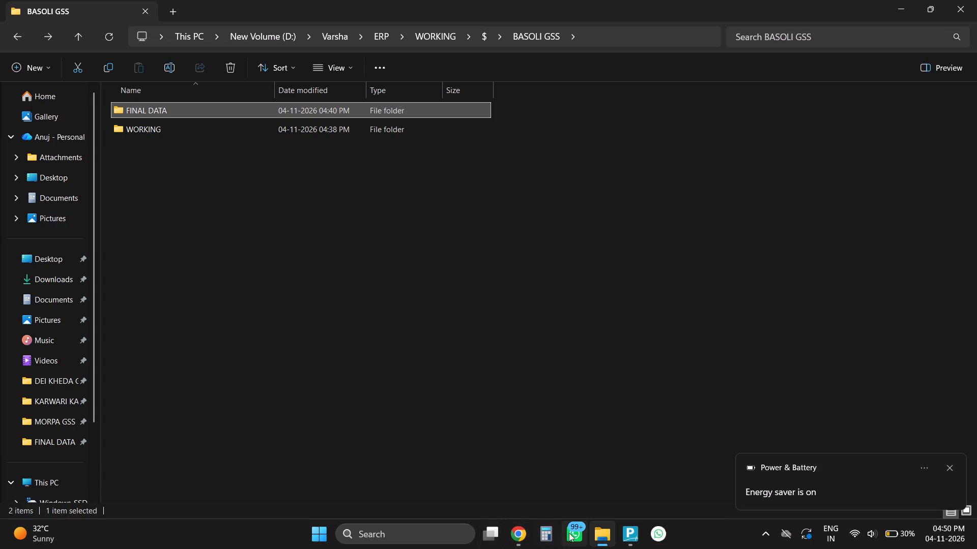
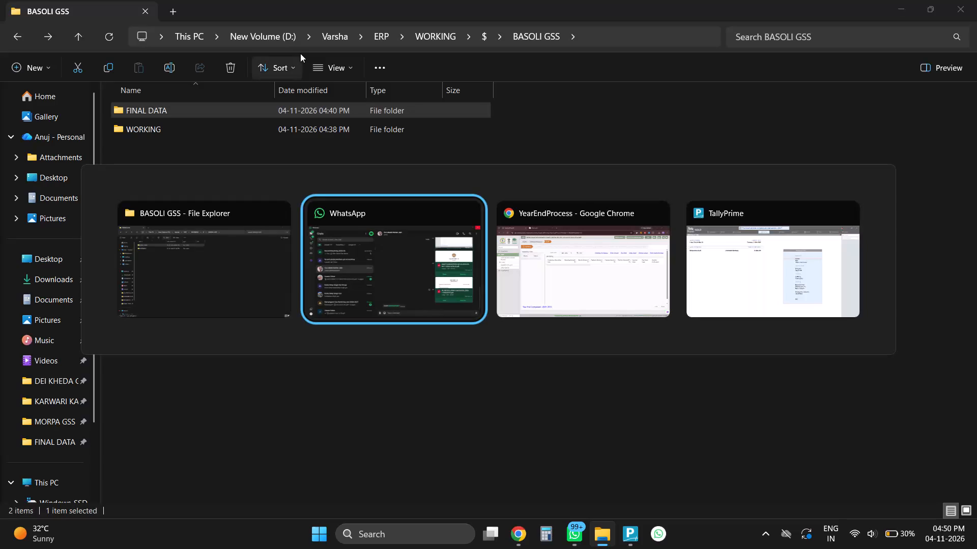
# Switch to the FinalAudit report in Chrome and look through its opening trial balance.
pyautogui.hotkey('alt', 'Tab')
pyautogui.click(246, 0)
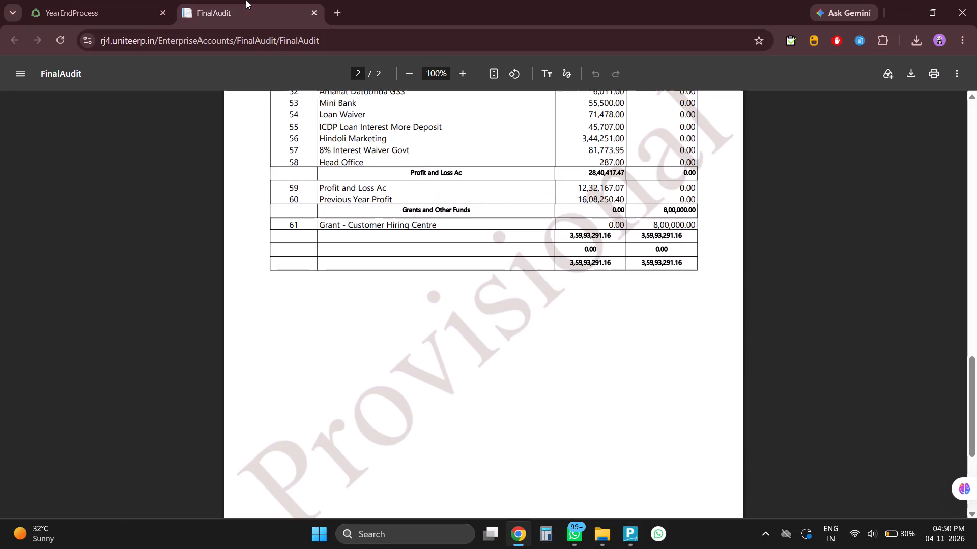
pyautogui.scroll(20, 458, 282)
pyautogui.scroll(6, 458, 282)
pyautogui.scroll(-1, 458, 282)
pyautogui.scroll(2, 458, 282)
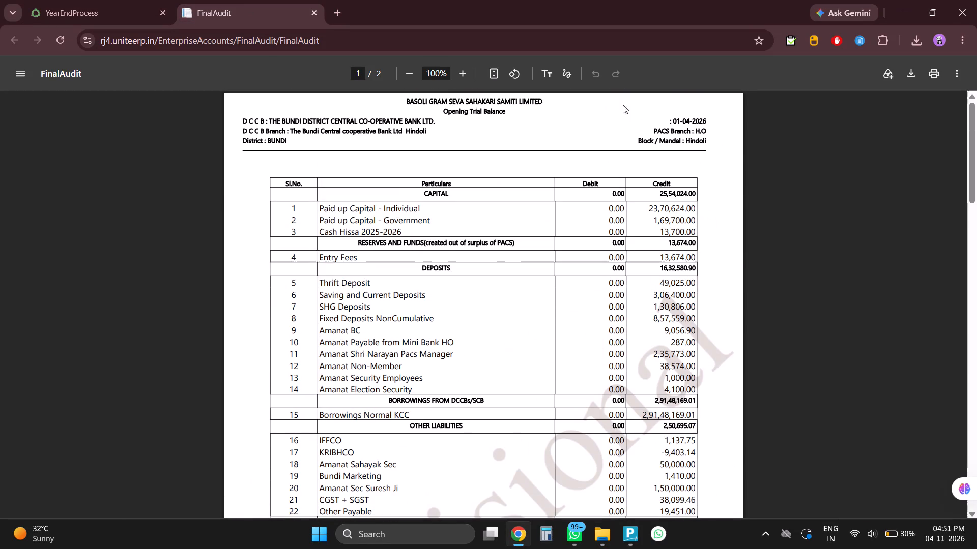
# Download the report as FinalAudit into the FINAL DATA folder at D:\Varsha\ERP\WORKING\$\BASOLI GSS.
pyautogui.click(913, 76)
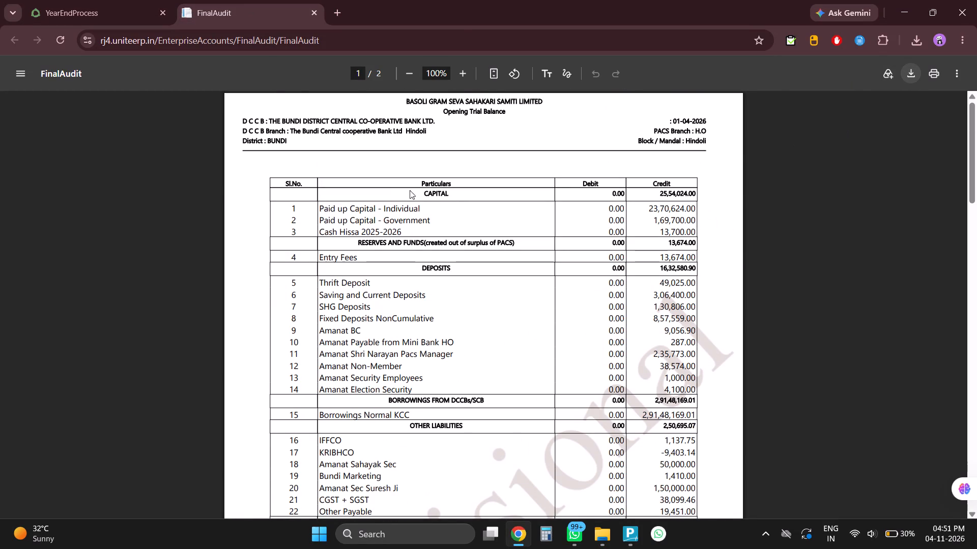
pyautogui.scroll(-4, 66, 127)
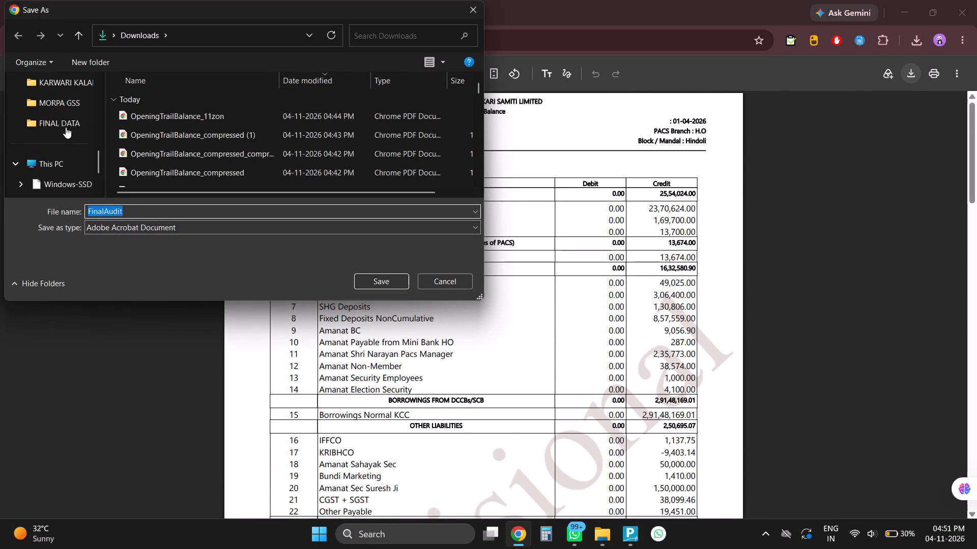
pyautogui.scroll(-3, 59, 176)
pyautogui.click(64, 147)
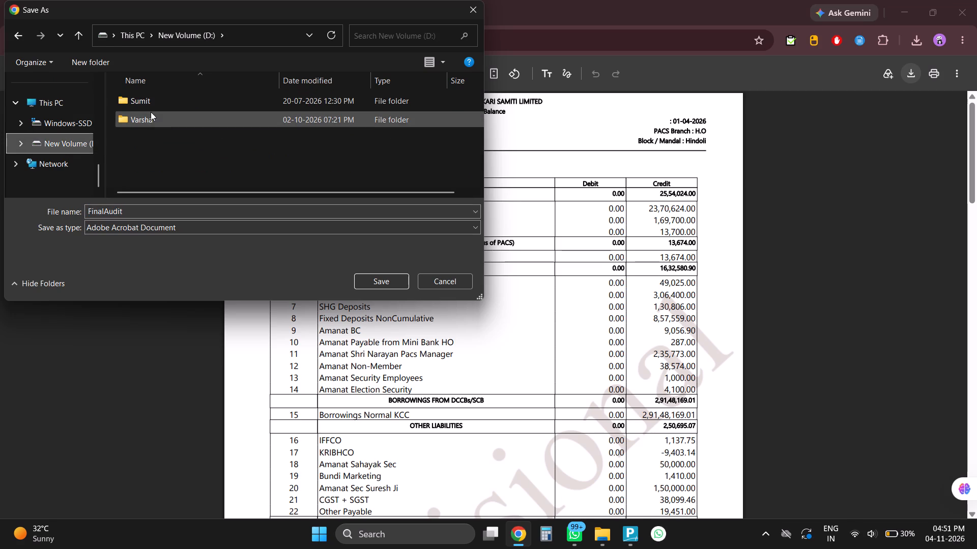
pyautogui.doubleClick(148, 117)
pyautogui.scroll(-1, 126, 209)
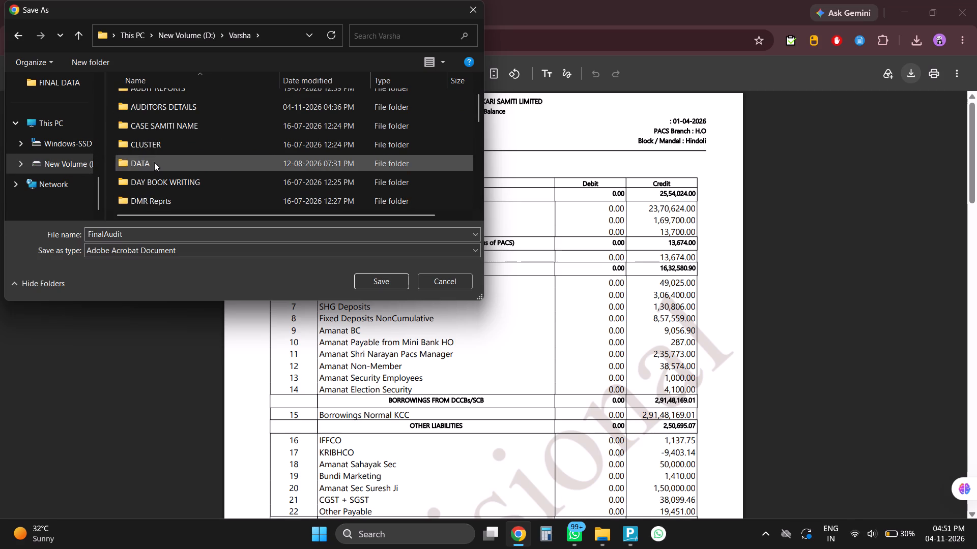
pyautogui.scroll(-2, 153, 178)
pyautogui.doubleClick(144, 106)
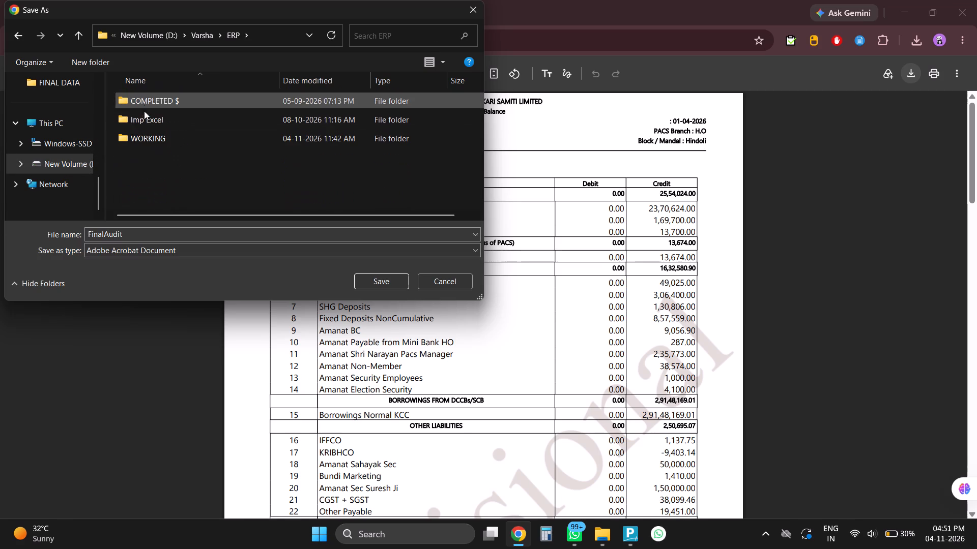
pyautogui.doubleClick(147, 136)
pyautogui.doubleClick(154, 104)
pyautogui.doubleClick(154, 104)
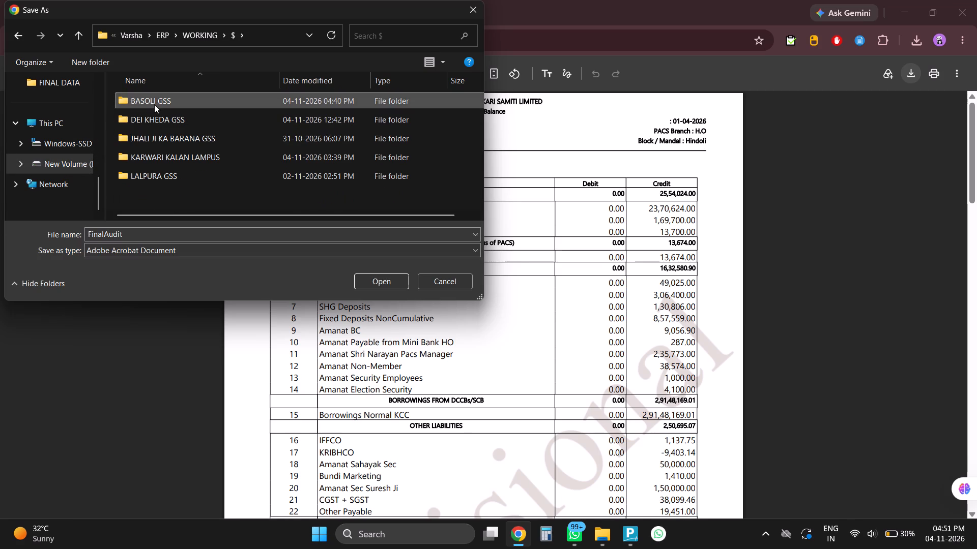
pyautogui.doubleClick(161, 101)
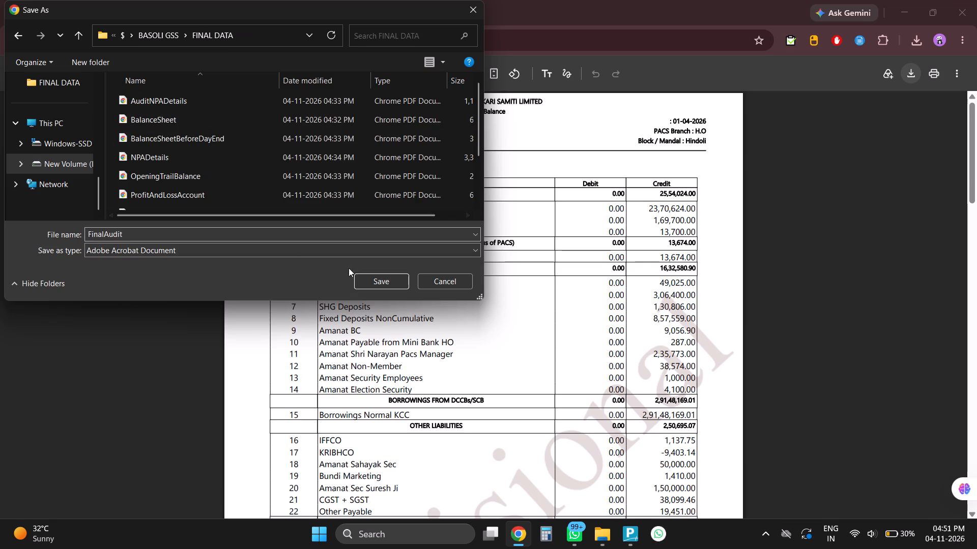
pyautogui.click(379, 276)
# Check the opening trial balance through to its final totals, and close the FinalAudit report.
pyautogui.scroll(-6, 396, 282)
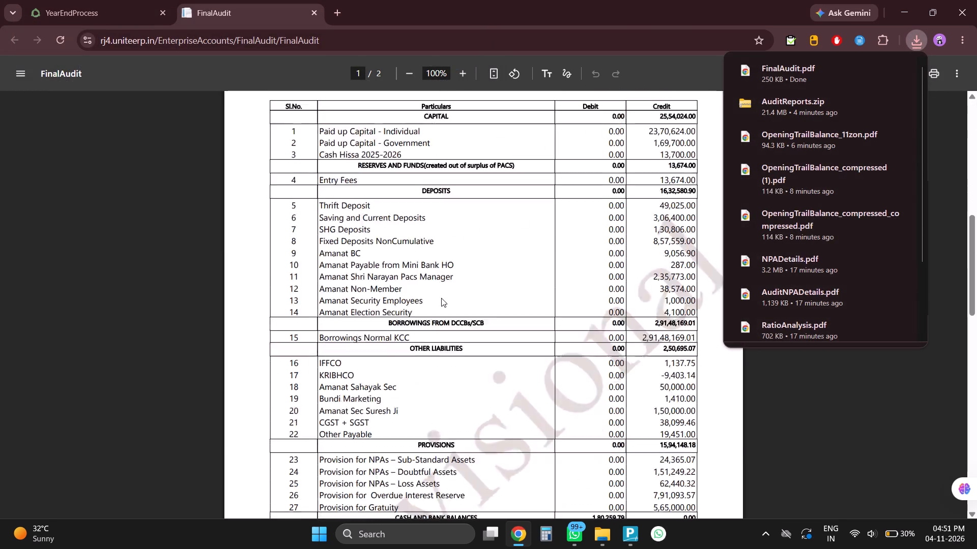
pyautogui.scroll(-5, 441, 298)
pyautogui.scroll(1, 441, 298)
pyautogui.scroll(-7, 441, 298)
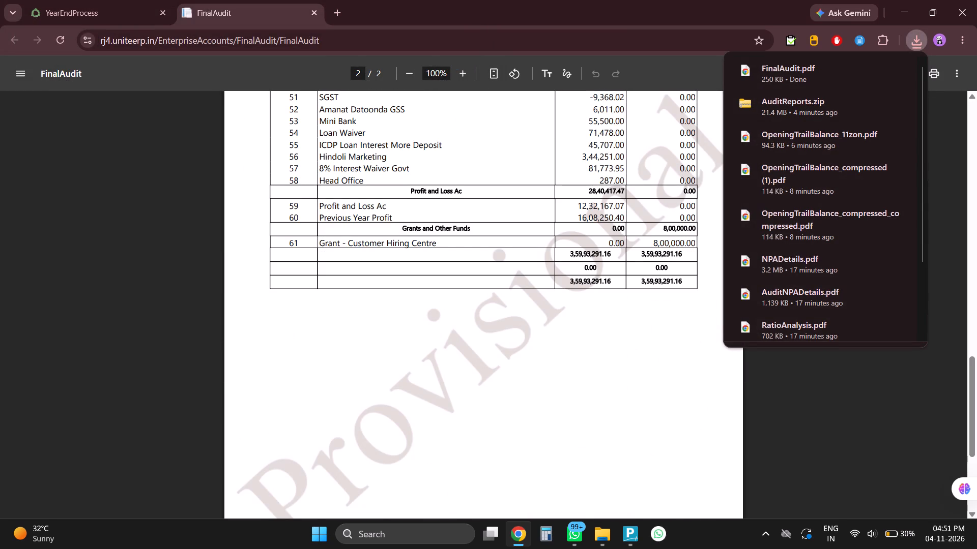
pyautogui.click(314, 12)
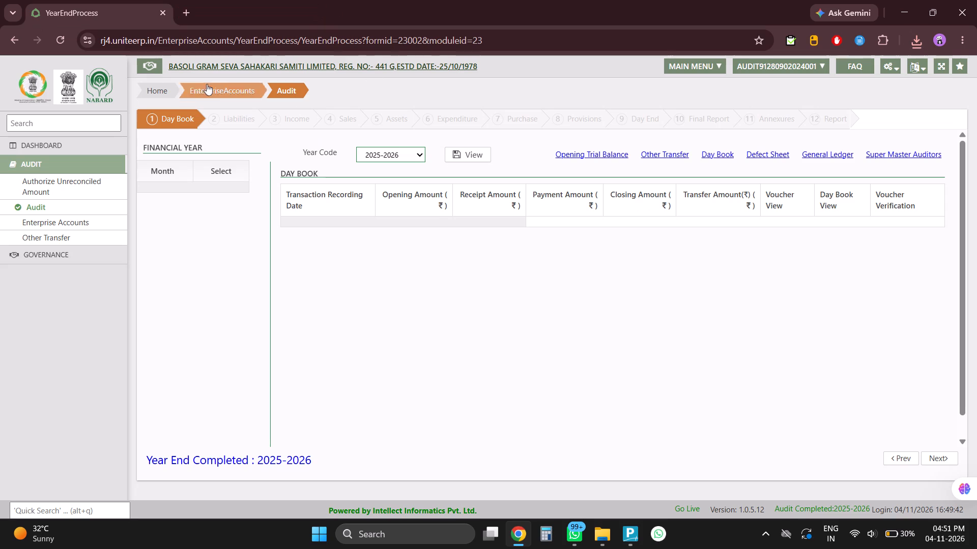
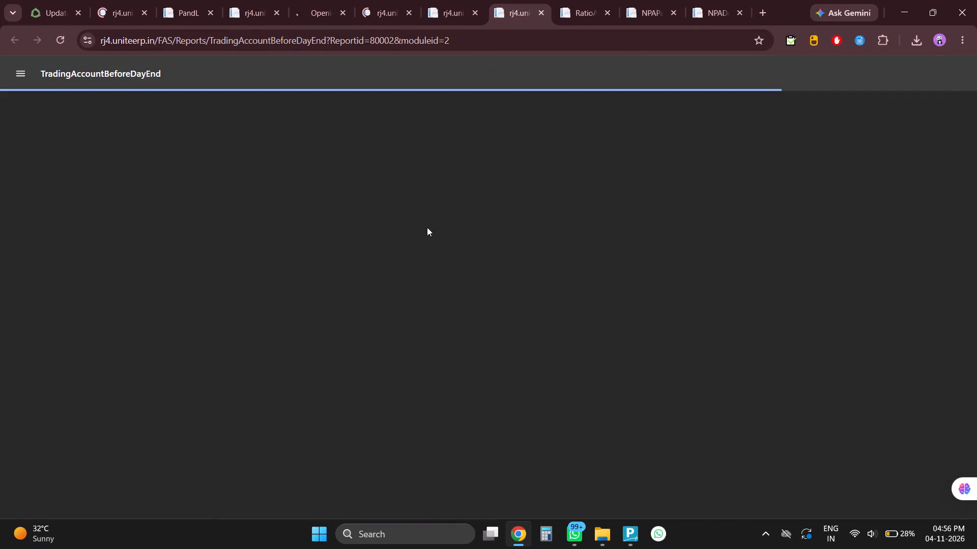
# Copy the gross profit 90,755.85 from the TradingAccountBeforeDayEnd report and search for it in the Trading Account report.
pyautogui.scroll(-1, 409, 300)
pyautogui.moveTo(396, 377); pyautogui.dragTo(435, 375)
pyautogui.hotkey('ctrl', 'c')
pyautogui.click(310, 0)
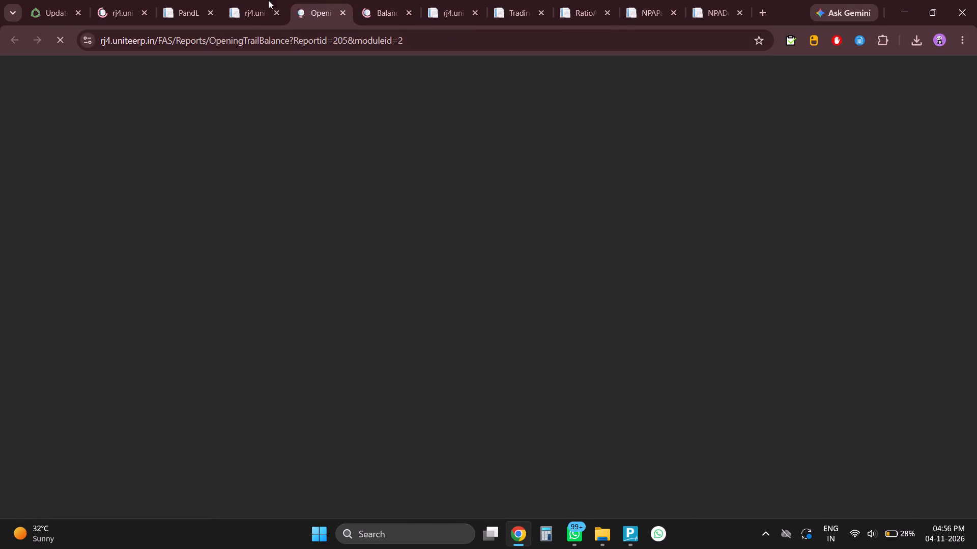
pyautogui.click(258, 0)
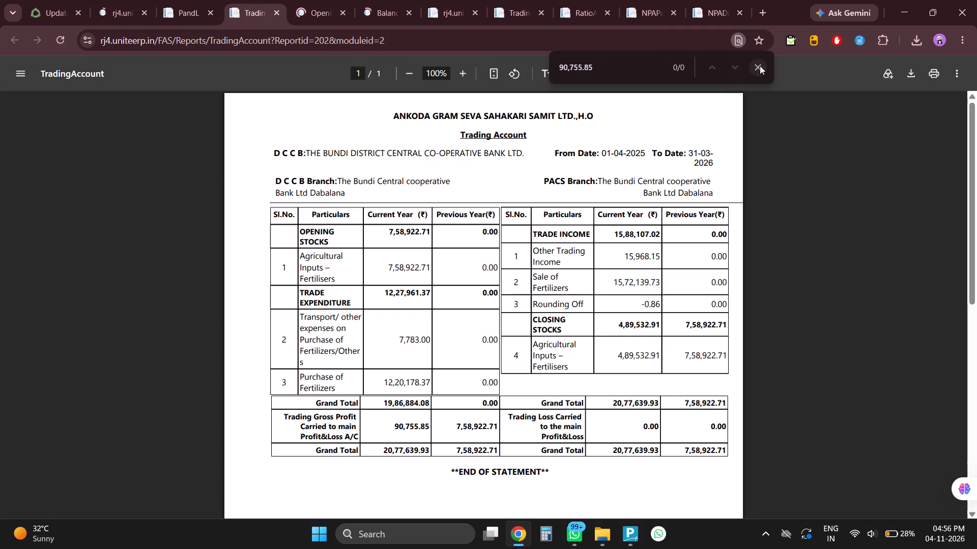
pyautogui.click(760, 66)
pyautogui.hotkey('ctrl', 'f')
pyautogui.hotkey('ctrl', 'v')
pyautogui.press('Return')
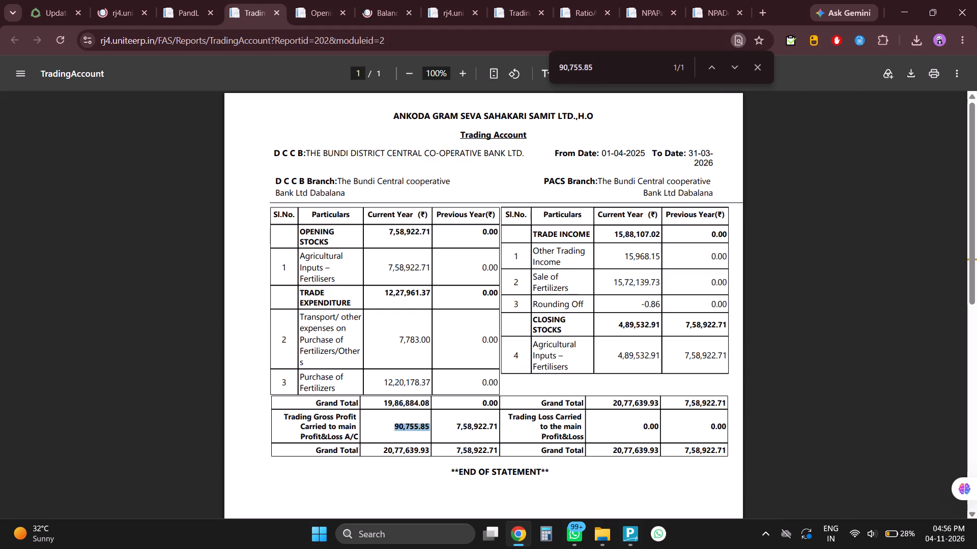
pyautogui.press('Return')
pyautogui.press('Return')
pyautogui.press('Return')
# Copy the loss for the year, 9,62,584.29, from the ProfitAndLossBeforeDayEnd report and search for it in the Profit and Loss Account report.
pyautogui.click(439, 5)
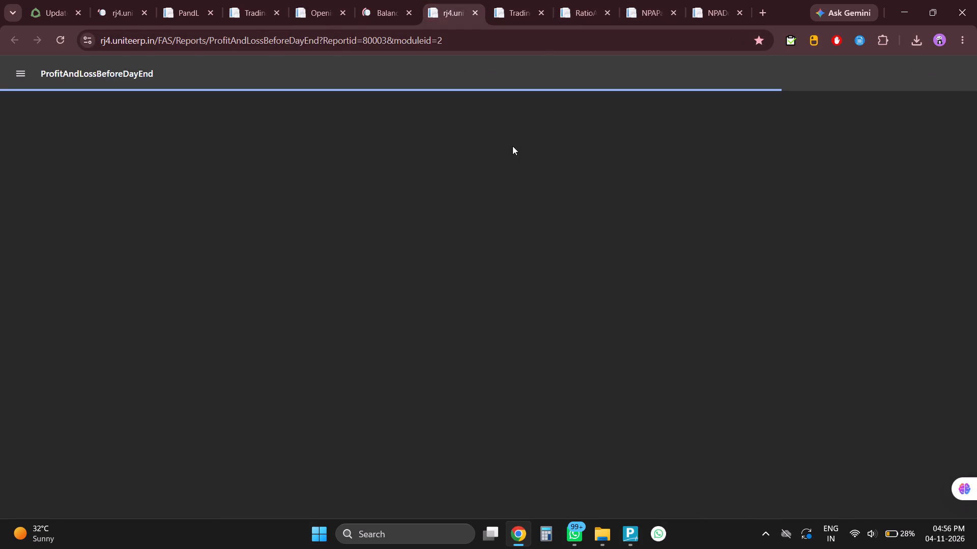
pyautogui.scroll(-5, 465, 474)
pyautogui.scroll(-7, 484, 433)
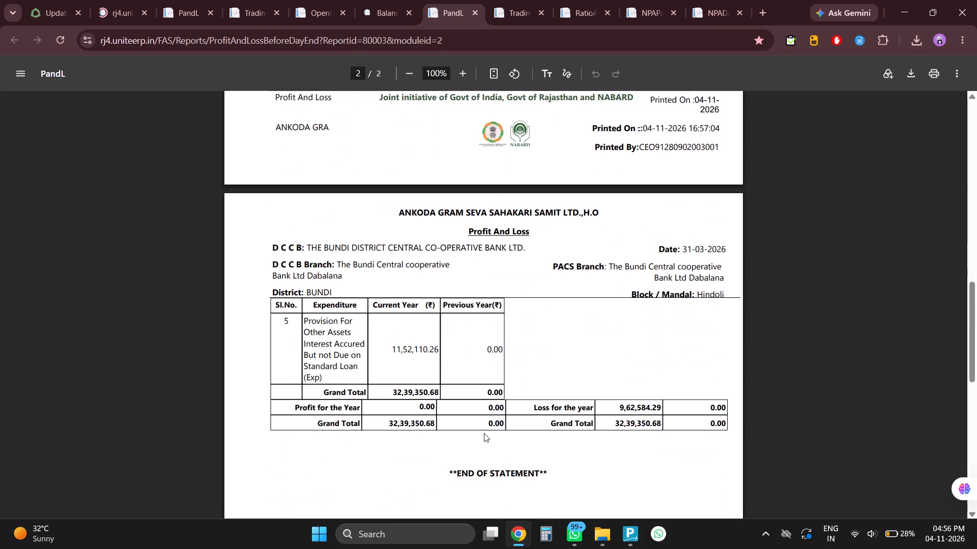
pyautogui.scroll(-1, 484, 433)
pyautogui.moveTo(617, 343); pyautogui.dragTo(672, 347)
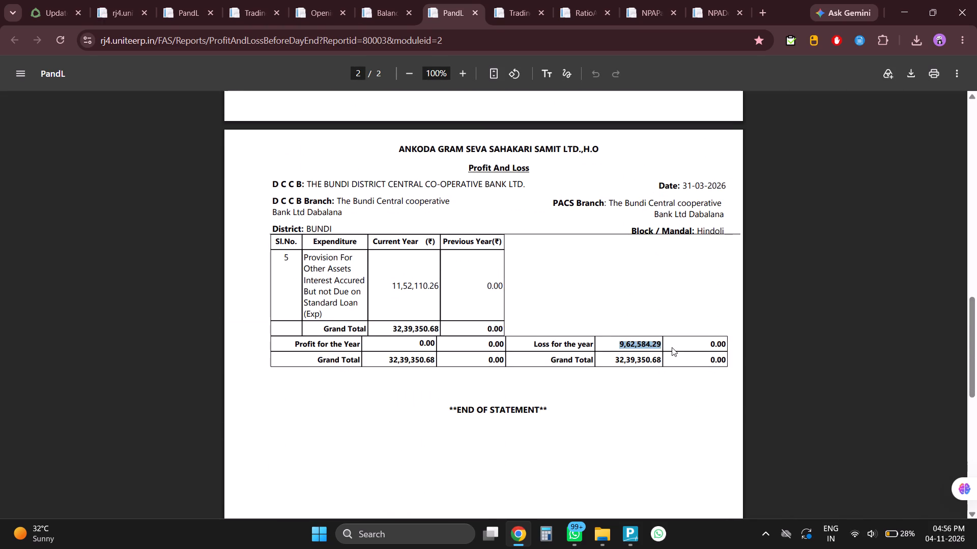
pyautogui.hotkey('ctrl', 'c')
pyautogui.click(178, 0)
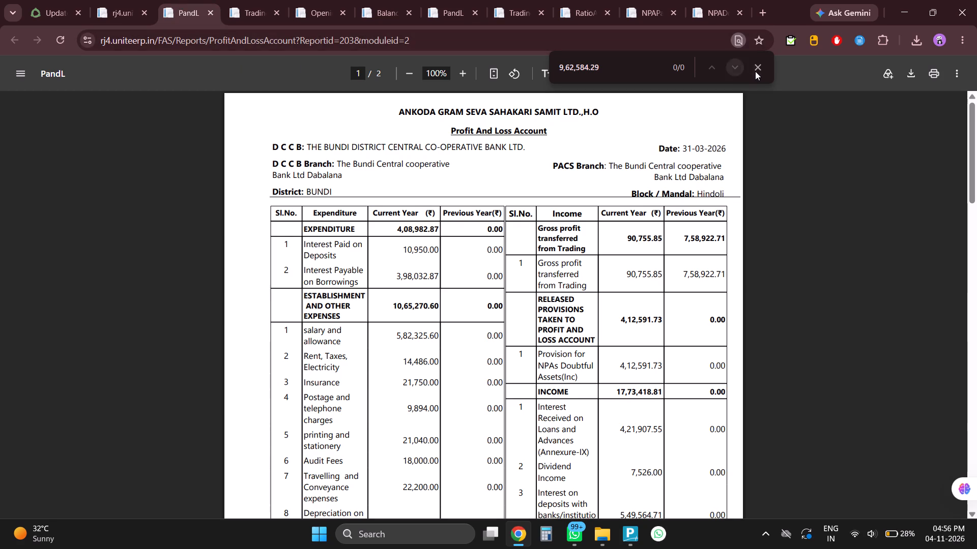
pyautogui.click(760, 70)
pyautogui.hotkey('ctrl', 'f')
pyautogui.hotkey('ctrl', 'v')
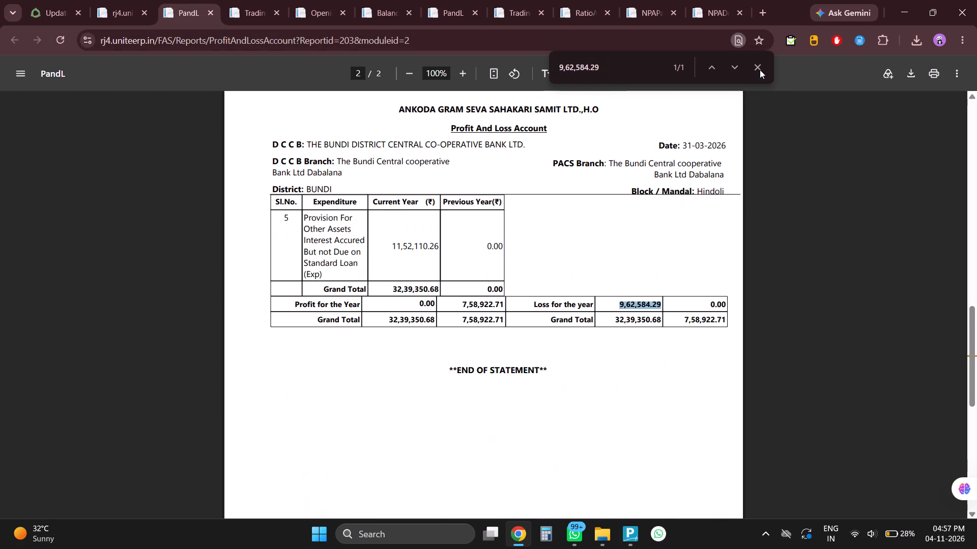
pyautogui.press('Return')
pyautogui.press('Return')
pyautogui.press('Return')
# Copy the current-year liabilities grand total 1,49,43,117.37 in the BalanceSheetBeforeDayEnd report and search that report for it.
pyautogui.click(380, 0)
pyautogui.scroll(-6, 595, 307)
pyautogui.moveTo(560, 139); pyautogui.dragTo(610, 140)
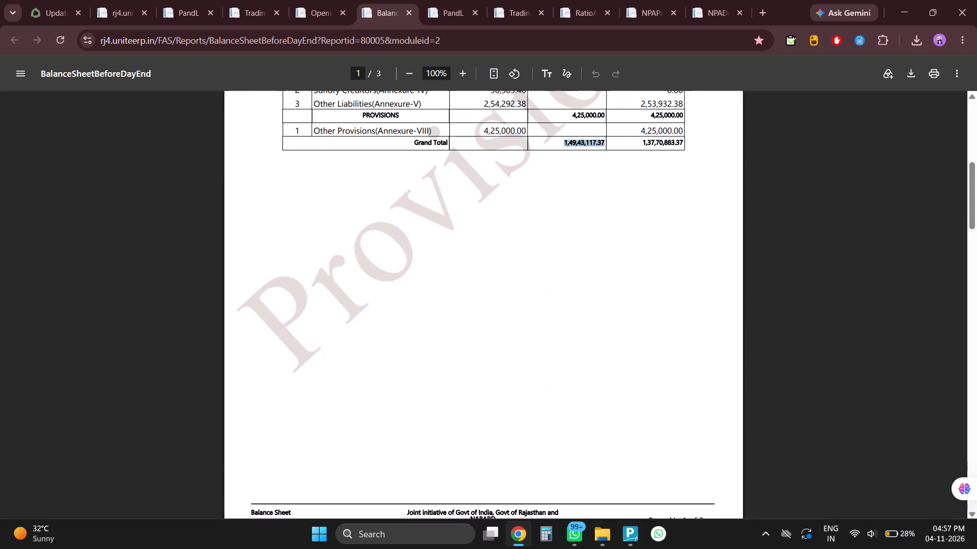
pyautogui.hotkey('ctrl', 'f')
pyautogui.hotkey('ctrl', 'v')
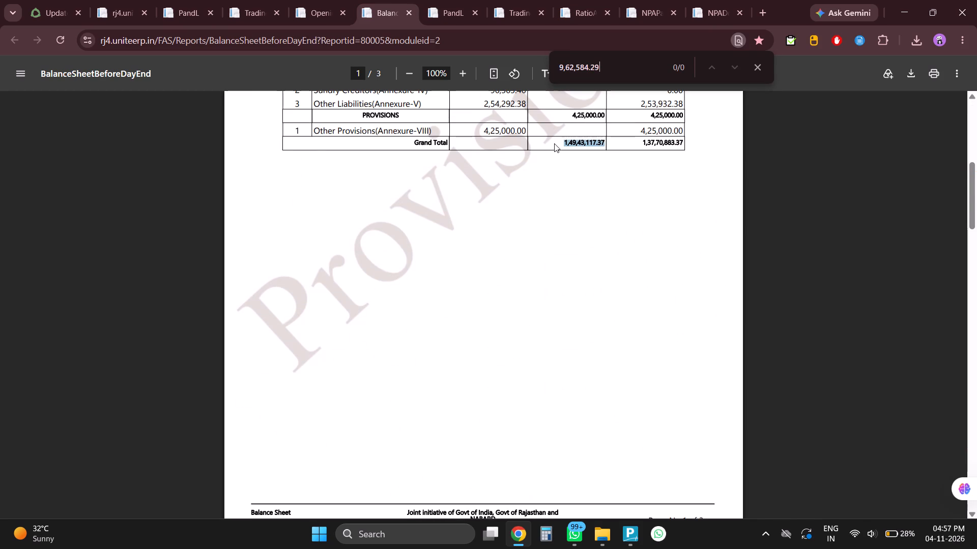
pyautogui.moveTo(559, 142); pyautogui.dragTo(613, 148)
pyautogui.hotkey('ctrl', 'c')
pyautogui.hotkey('ctrl', 'c')
pyautogui.click(757, 68)
pyautogui.hotkey('ctrl', 'f')
pyautogui.hotkey('ctrl', 'v')
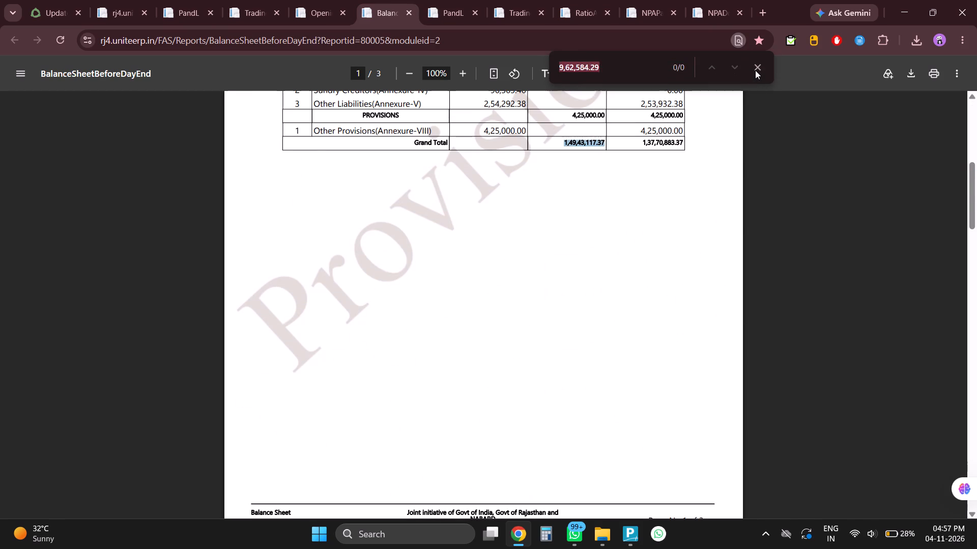
pyautogui.press('Return')
pyautogui.press('Return')
pyautogui.press('Return')
pyautogui.press('Return')
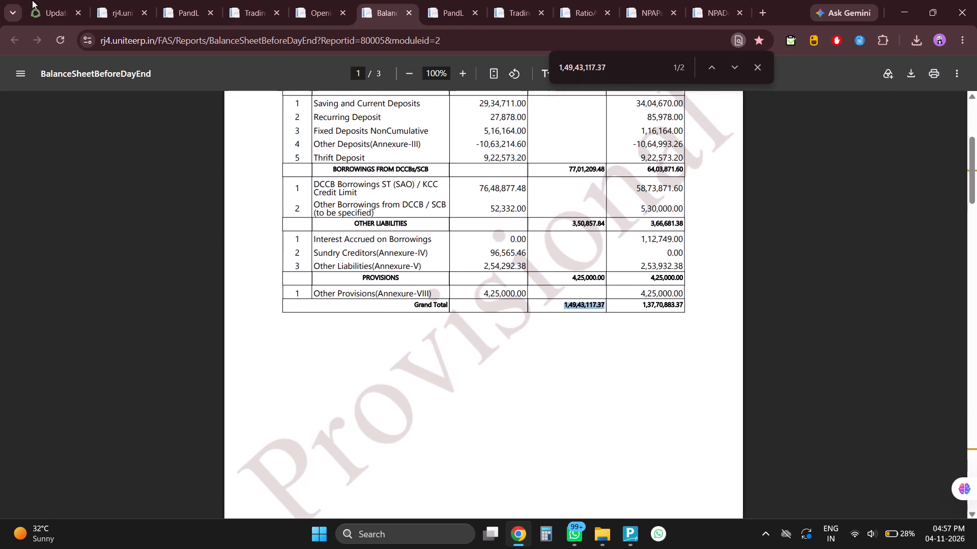
# Search the final Balance Sheet report for the grand total 1,49,43,117.37.
pyautogui.click(136, 0)
pyautogui.hotkey('ctrl', 'f')
pyautogui.hotkey('ctrl', 'v')
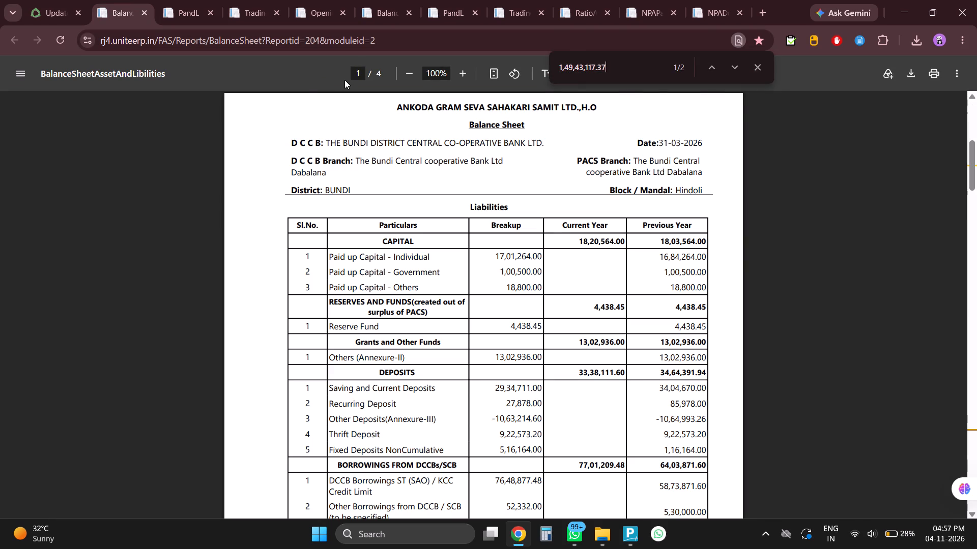
pyautogui.press('Return')
pyautogui.press('Return')
pyautogui.press('Return')
pyautogui.press('Return')
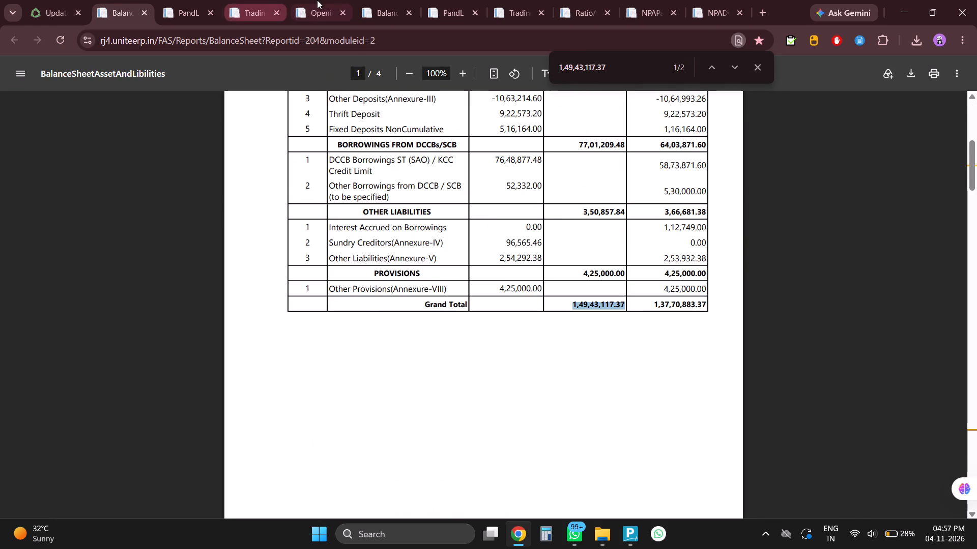
# Examine the opening trial balance totals, look over the NPA reports, and review the Profit and Loss Account back to its first page.
pyautogui.click(317, 0)
pyautogui.scroll(-19, 484, 272)
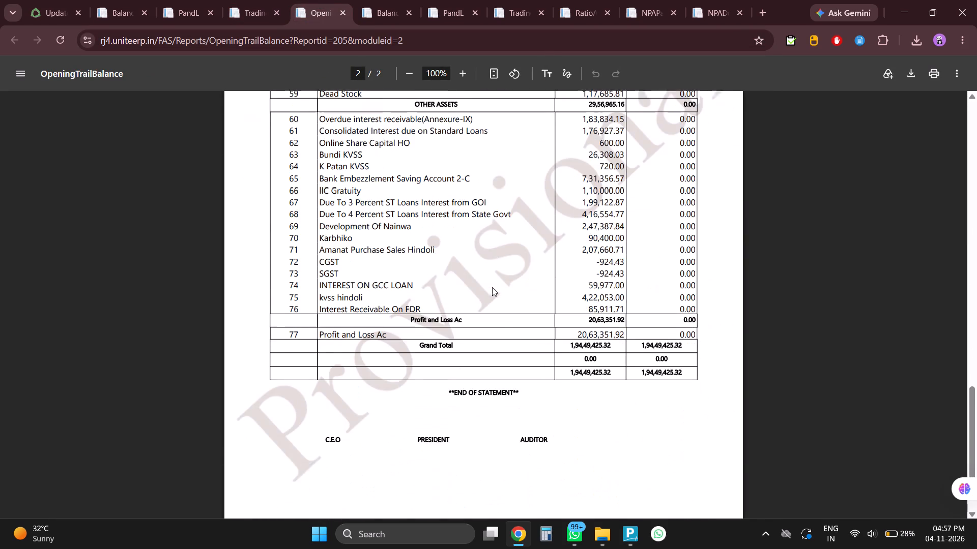
pyautogui.scroll(4, 492, 287)
pyautogui.click(650, 0)
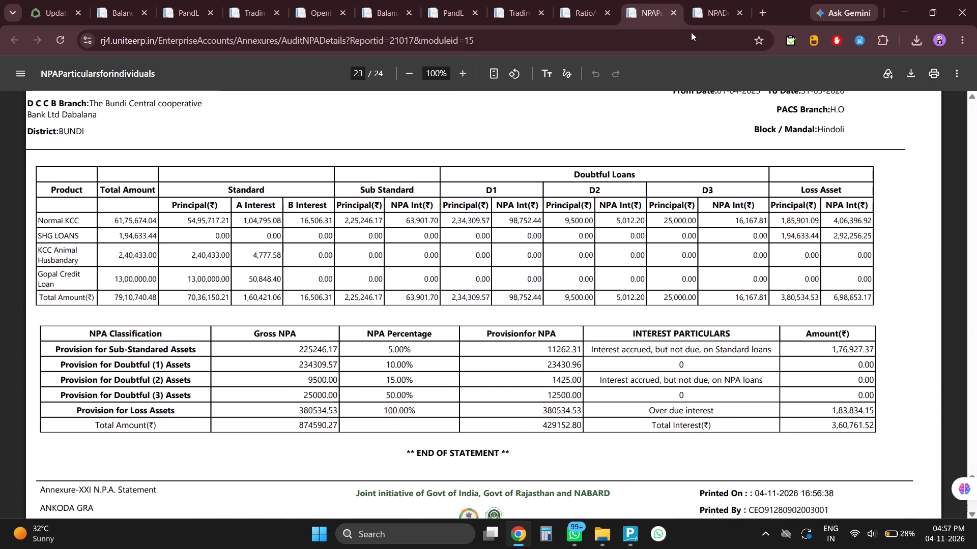
pyautogui.click(703, 0)
pyautogui.click(129, 0)
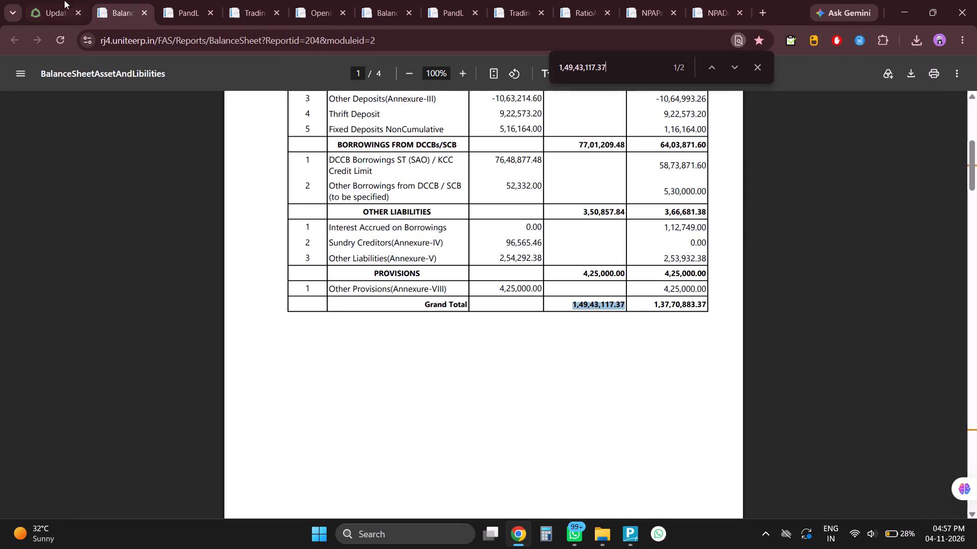
pyautogui.click(49, 0)
pyautogui.click(151, 0)
pyautogui.click(194, 1)
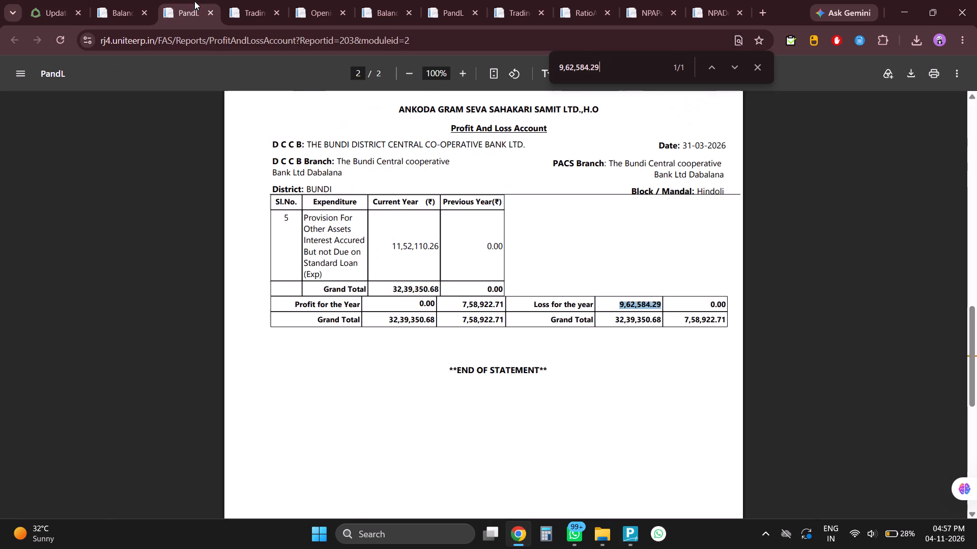
pyautogui.scroll(16, 449, 413)
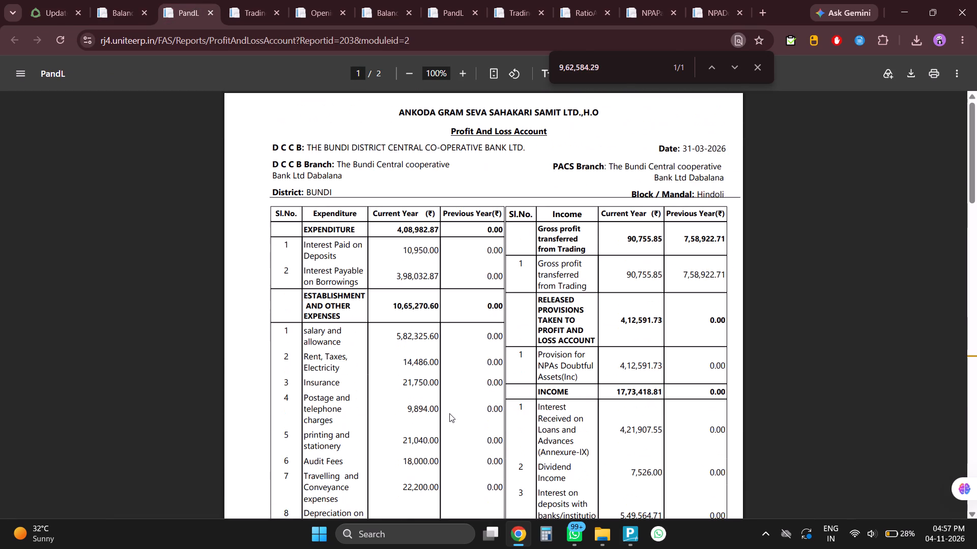
pyautogui.scroll(2, 449, 413)
# Download the final Balance Sheet report as BalanceSheet (1) into the Downloads folder.
pyautogui.click(121, 0)
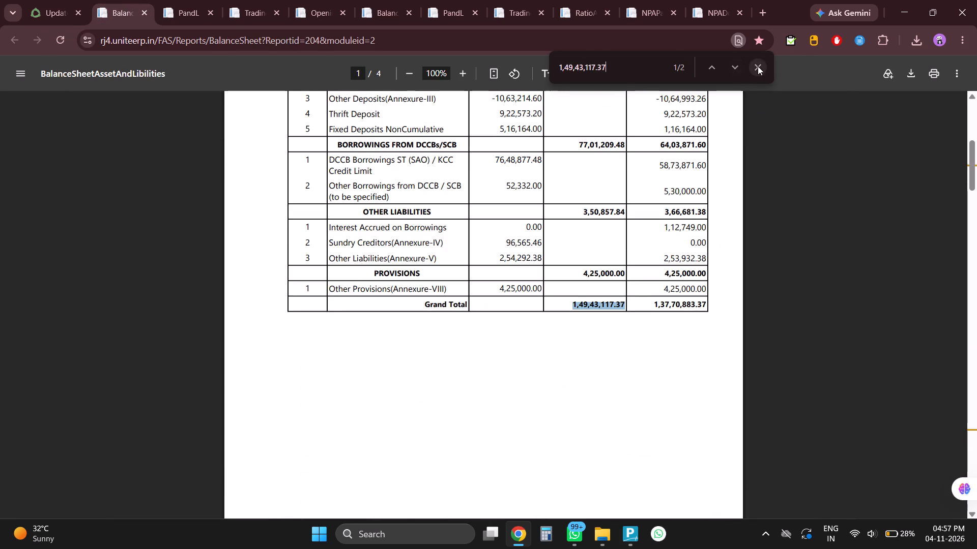
pyautogui.click(758, 66)
pyautogui.click(914, 71)
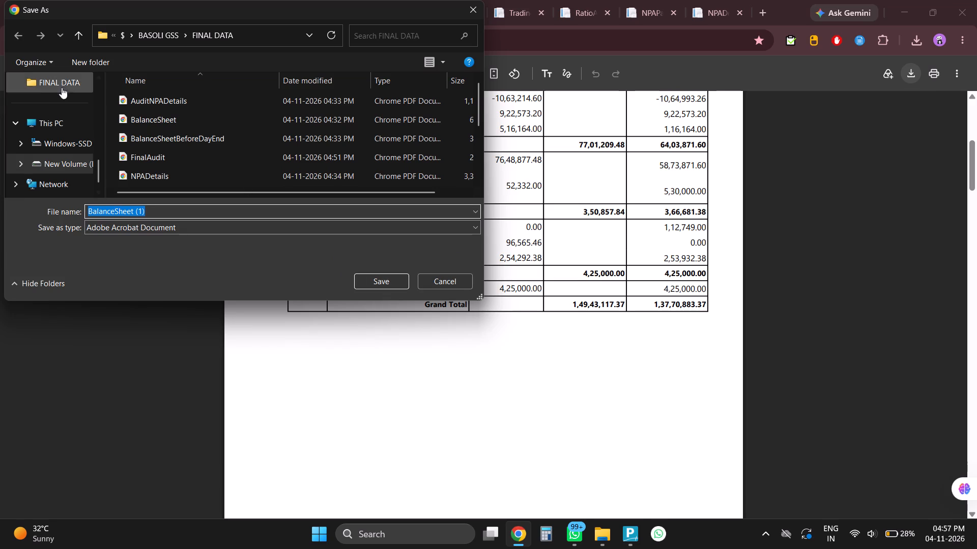
pyautogui.scroll(2, 68, 112)
pyautogui.scroll(-5, 71, 126)
pyautogui.scroll(4, 71, 126)
pyautogui.click(71, 139)
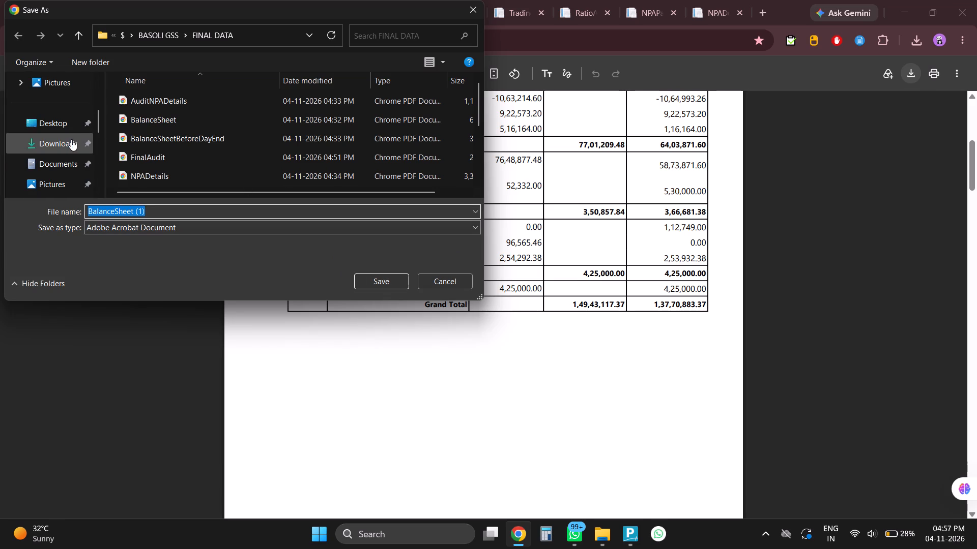
pyautogui.click(388, 276)
# Download the Profit and Loss Account as ProfitAndLossAccount into the Downloads folder, and close the balance sheet PDF opened in Acrobat.
pyautogui.click(178, 0)
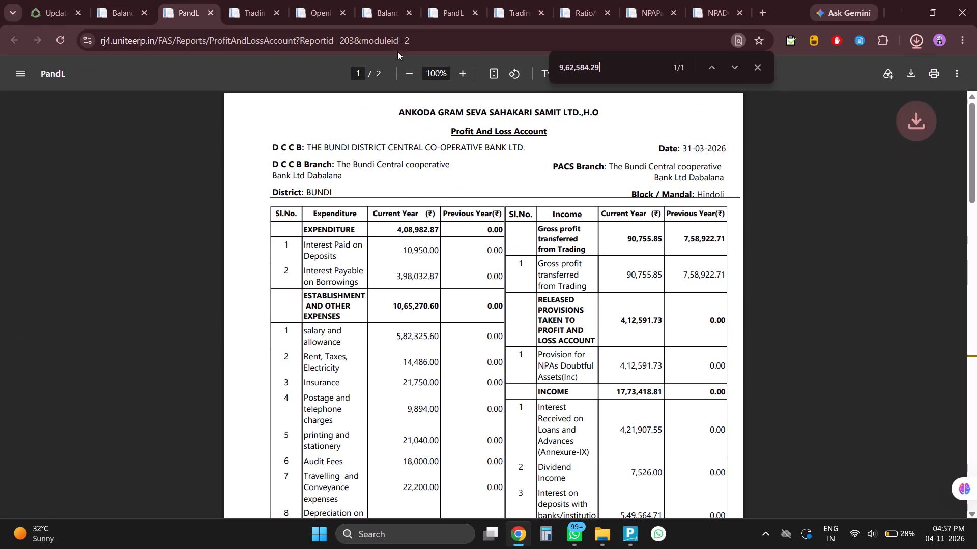
pyautogui.click(370, 236)
pyautogui.click(912, 72)
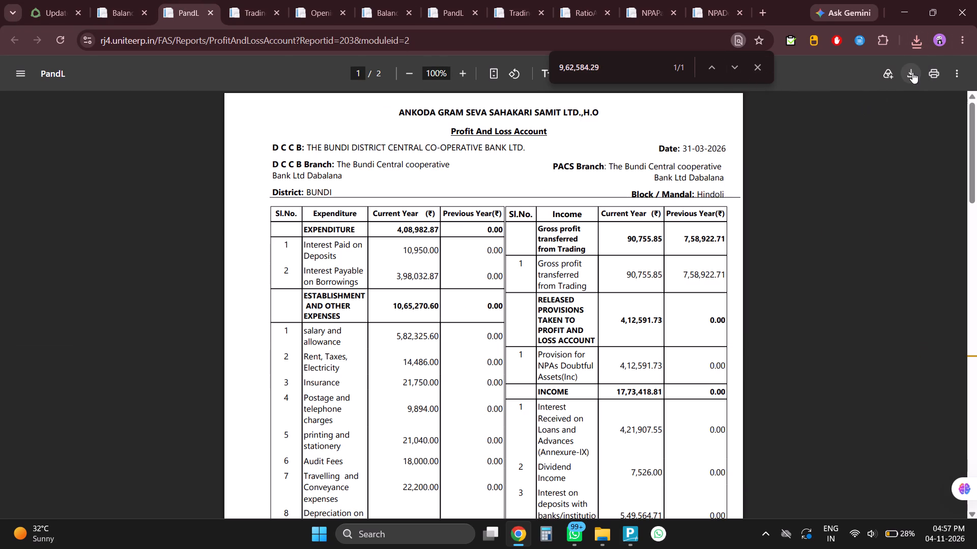
pyautogui.click(394, 282)
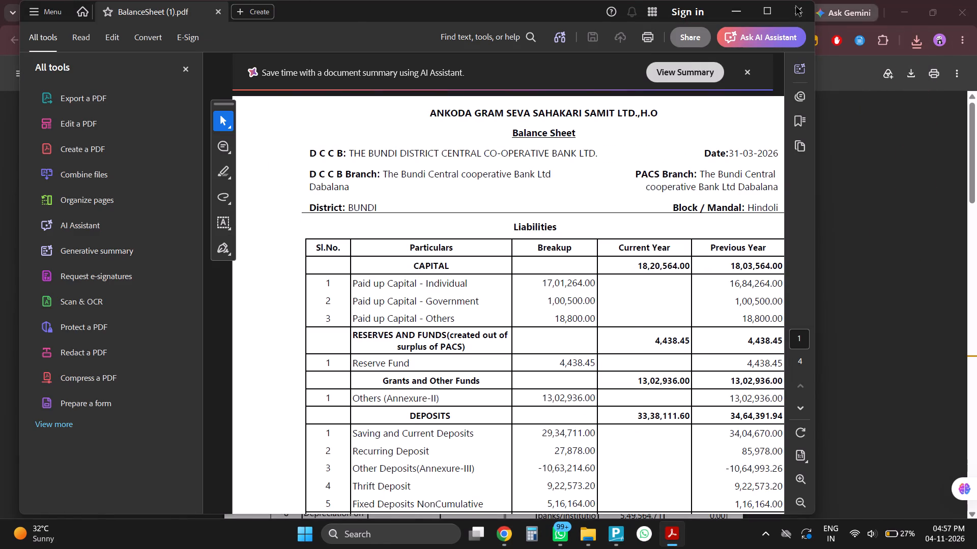
pyautogui.click(796, 7)
pyautogui.click(648, 13)
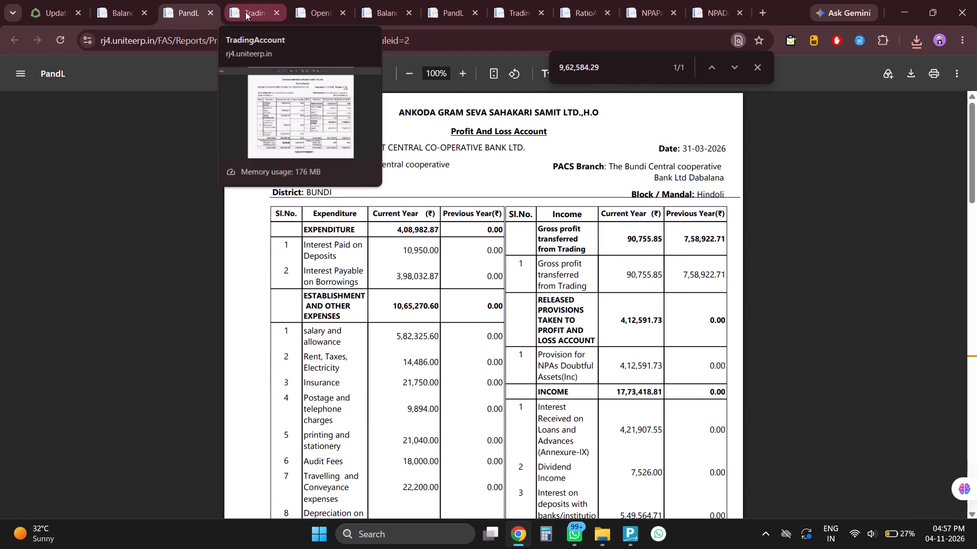
# Download the Trading Account report as TradingAccount into the Downloads folder.
pyautogui.click(245, 12)
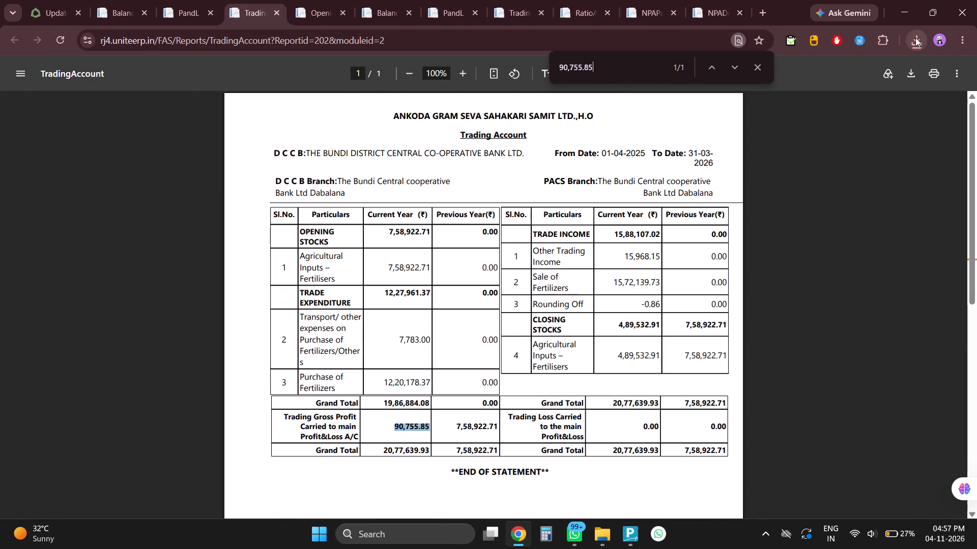
pyautogui.click(915, 38)
pyautogui.click(455, 157)
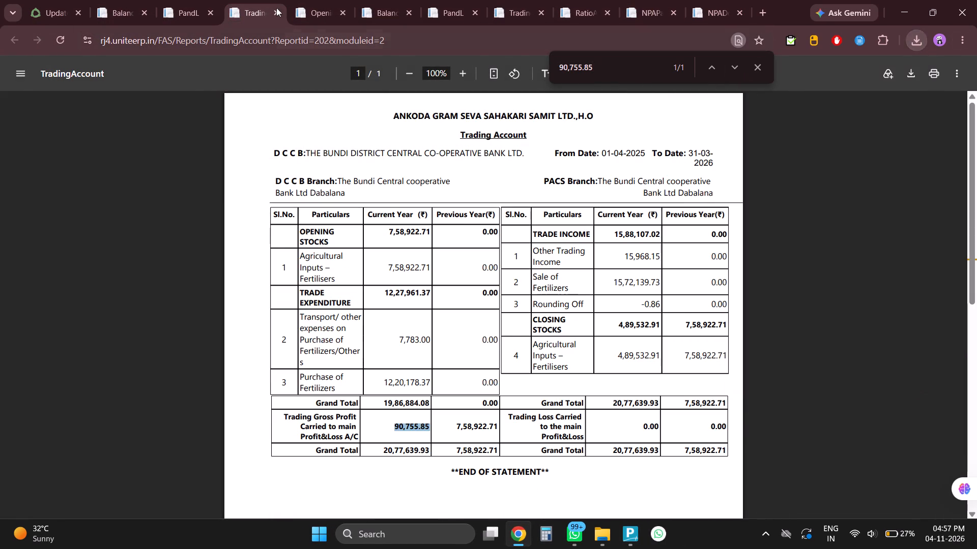
pyautogui.click(909, 76)
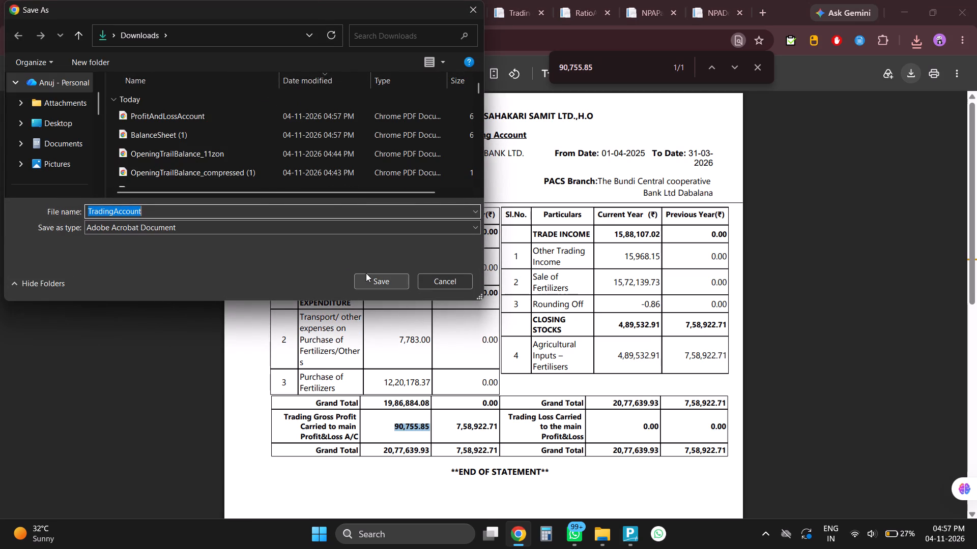
pyautogui.click(365, 274)
# Download the opening trial balance as OpeningTrailBalance into the Downloads folder, and close the trading account PDF opened in Acrobat.
pyautogui.click(317, 1)
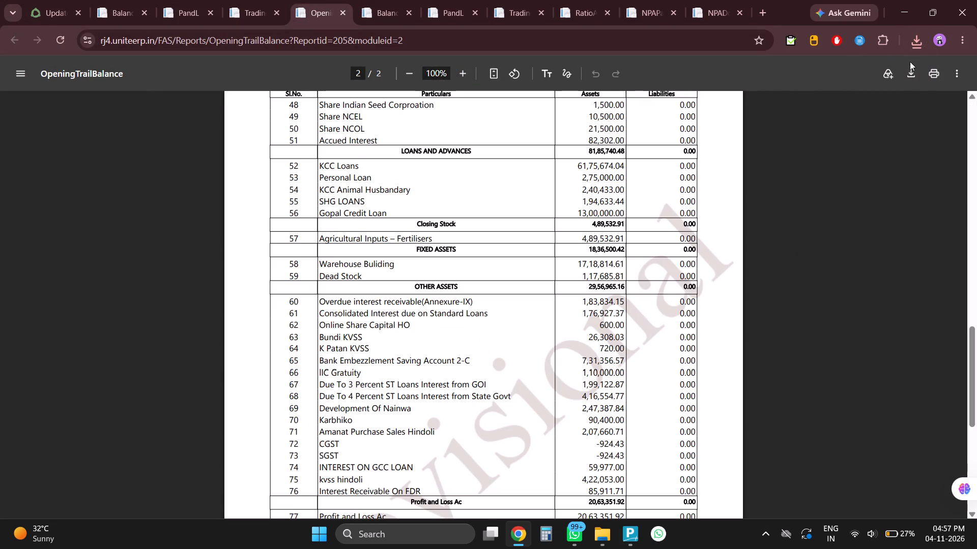
pyautogui.click(910, 68)
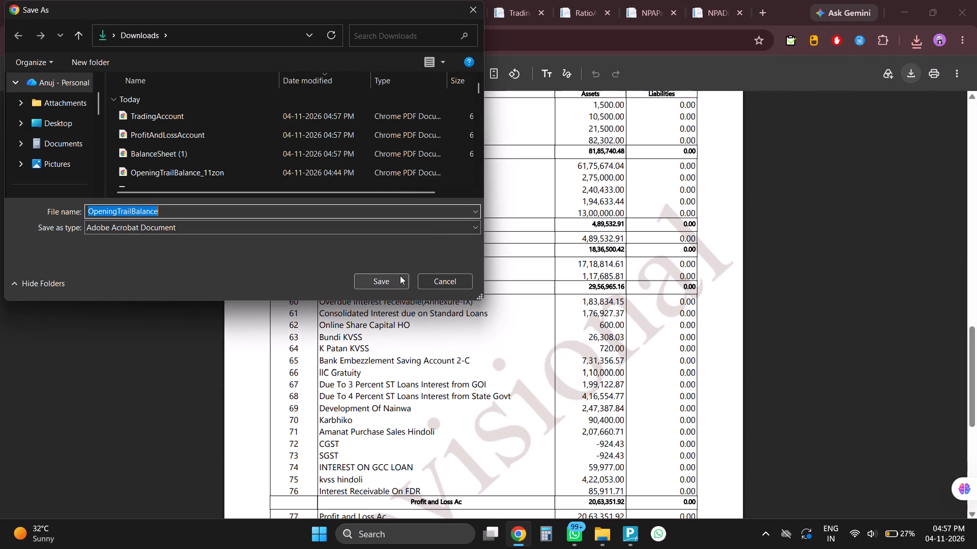
pyautogui.click(389, 280)
pyautogui.click(402, 3)
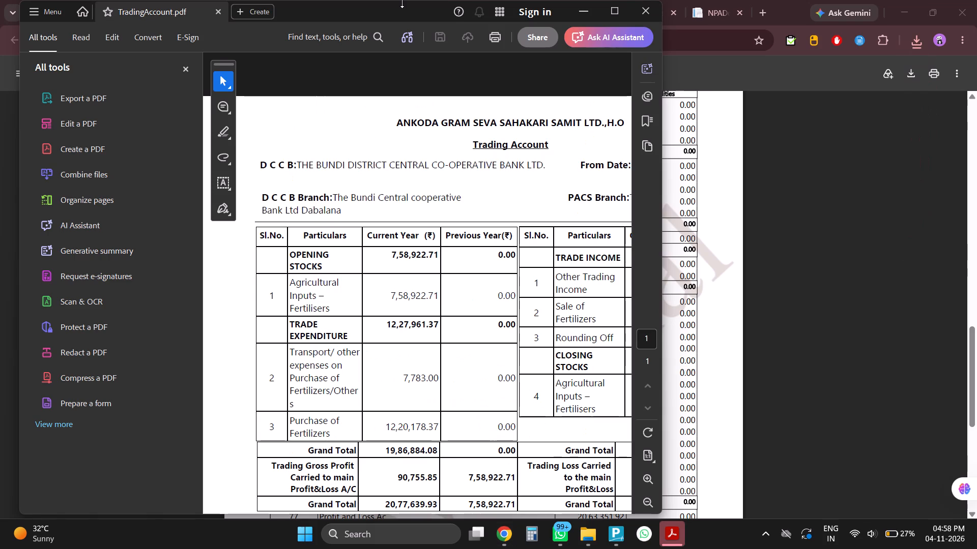
pyautogui.click(646, 14)
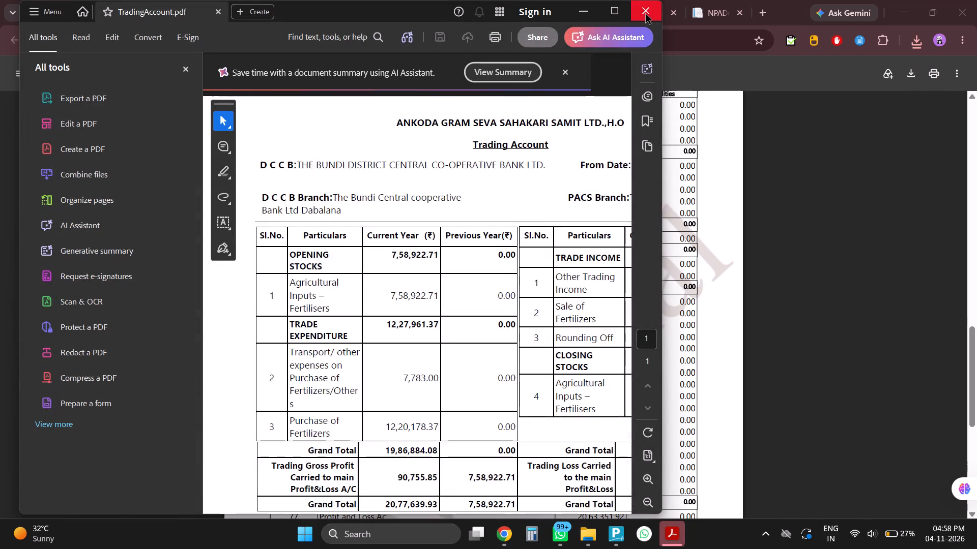
pyautogui.click(646, 14)
# Download the before-day-end balance sheet as BalanceSheetBeforeDayEnd into the Downloads folder.
pyautogui.click(921, 40)
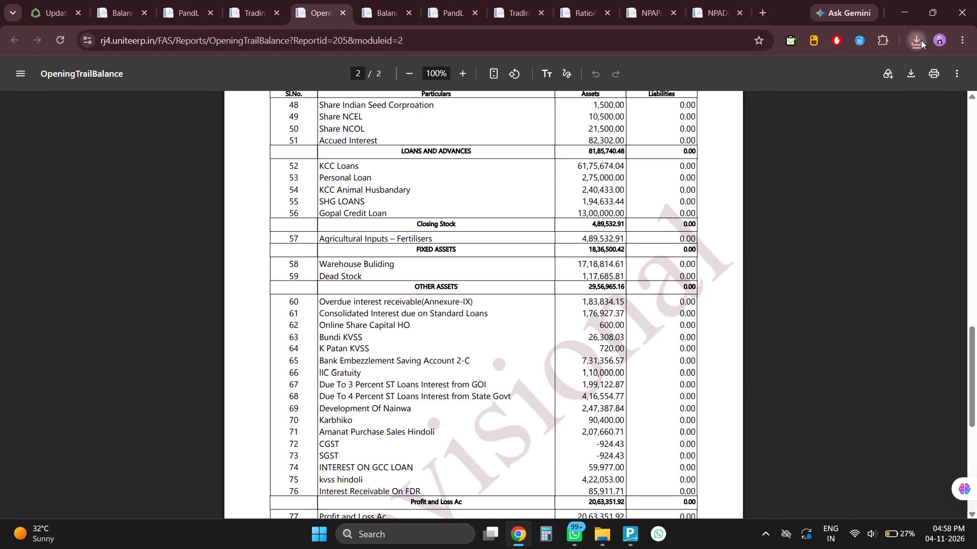
pyautogui.click(628, 153)
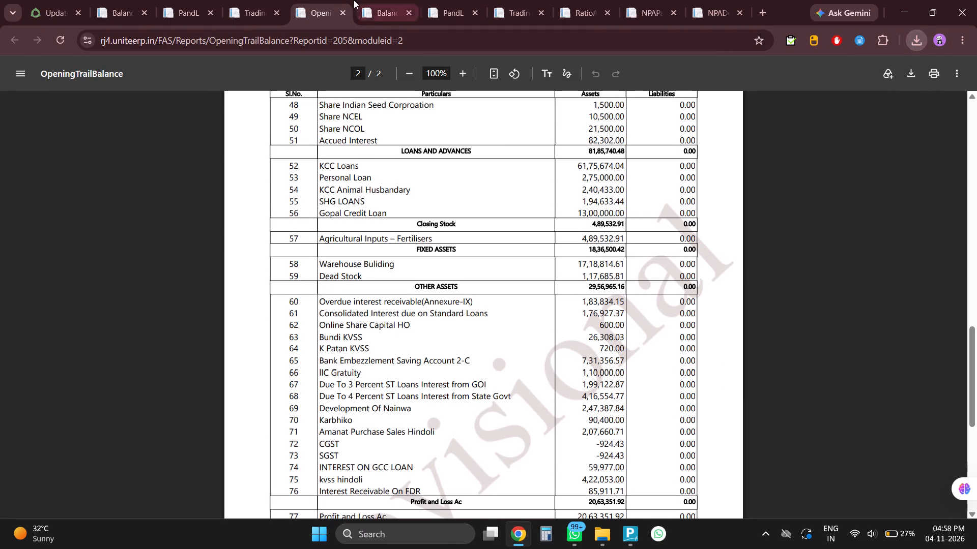
pyautogui.click(376, 0)
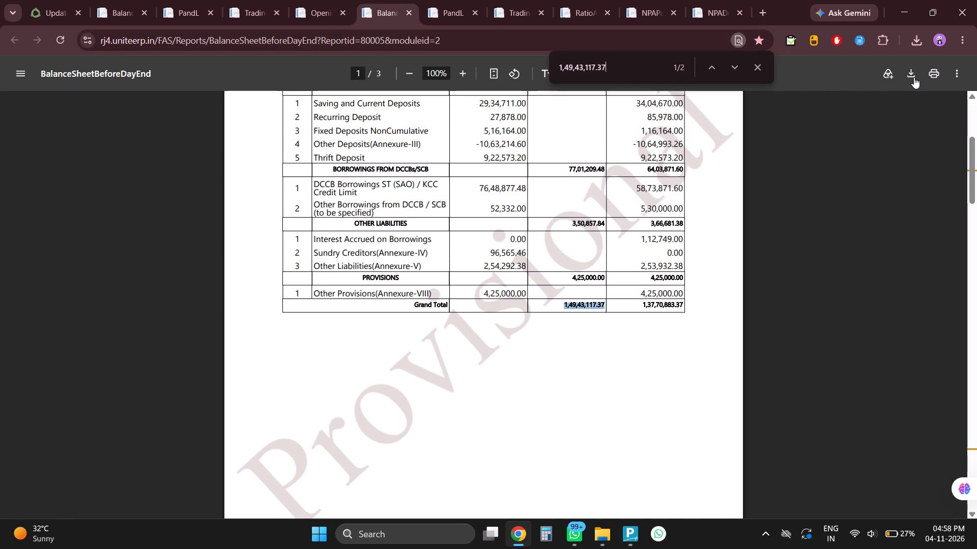
pyautogui.click(910, 76)
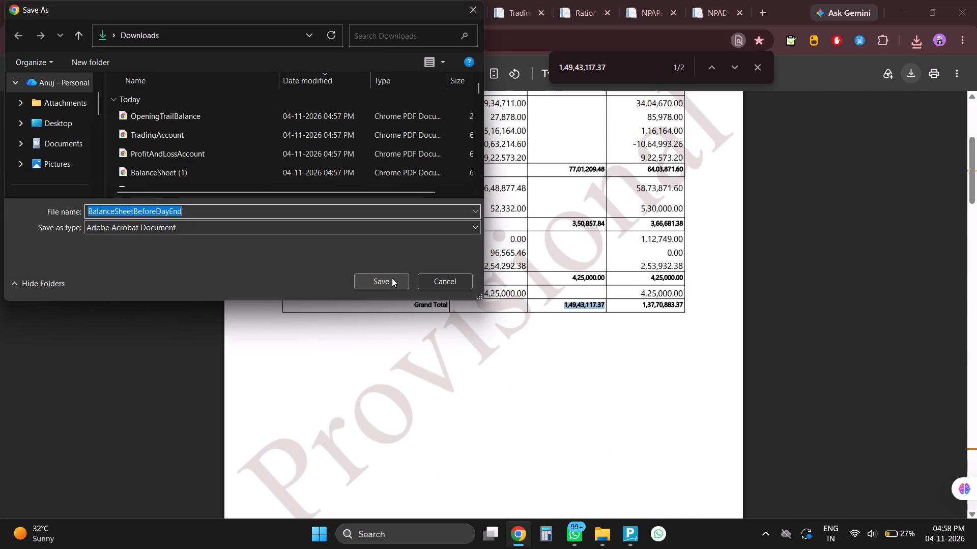
pyautogui.click(392, 278)
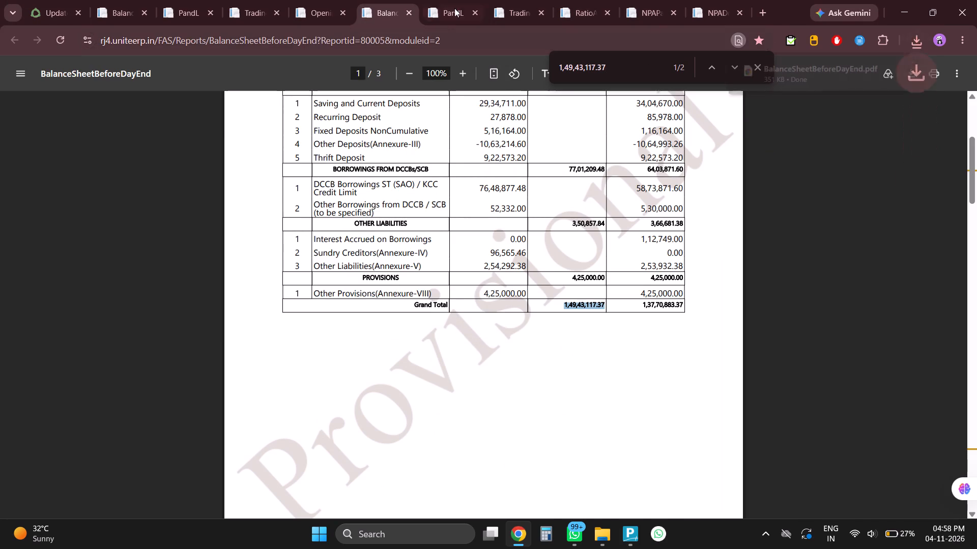
# Download the before-day-end profit and loss report as ProfitAndLossBeforeDayEnd into Downloads, and close the balance sheet PDF opened in Acrobat.
pyautogui.click(455, 4)
pyautogui.click(900, 73)
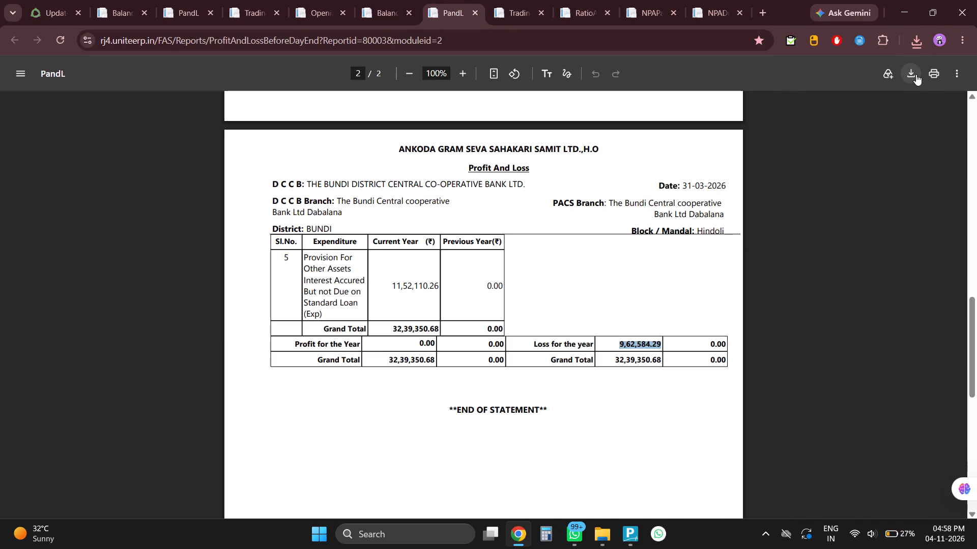
pyautogui.click(916, 74)
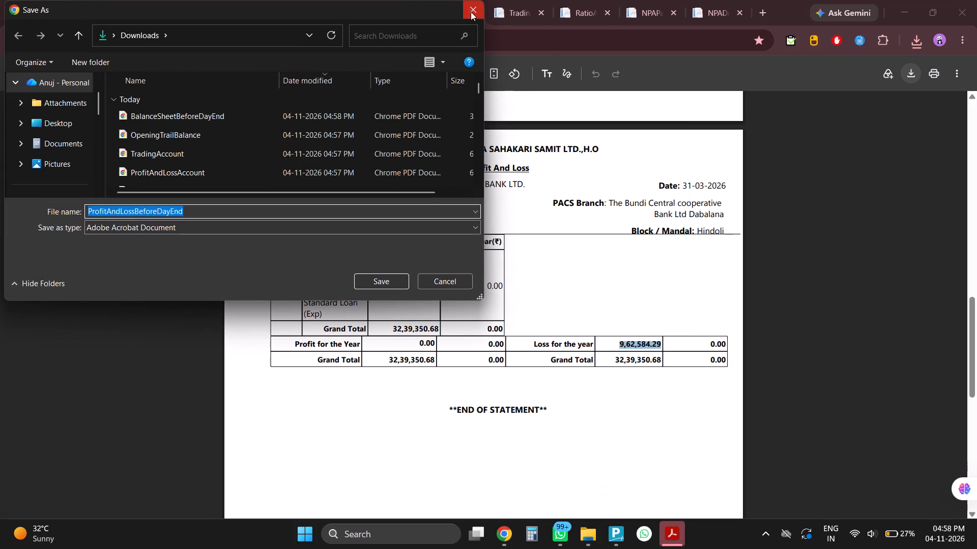
pyautogui.click(369, 285)
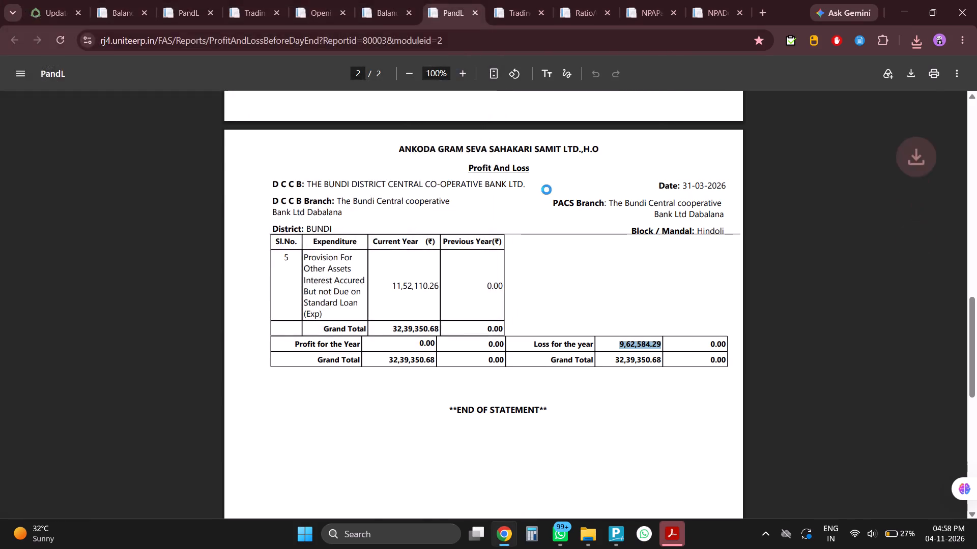
pyautogui.click(642, 18)
pyautogui.click(642, 18)
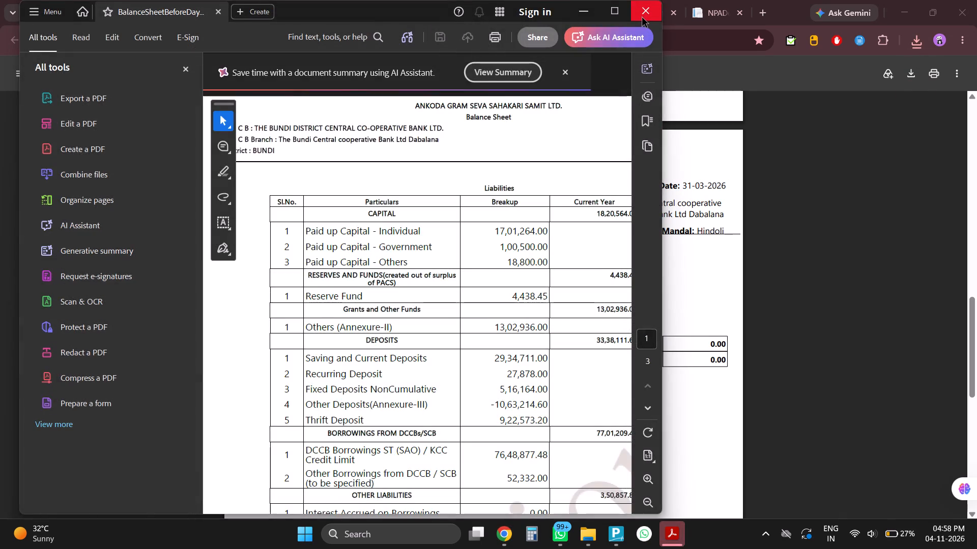
# Download the before-day-end trading account as TradingAccountBeforeDayEnd into the Downloads folder.
pyautogui.click(509, 1)
pyautogui.click(905, 79)
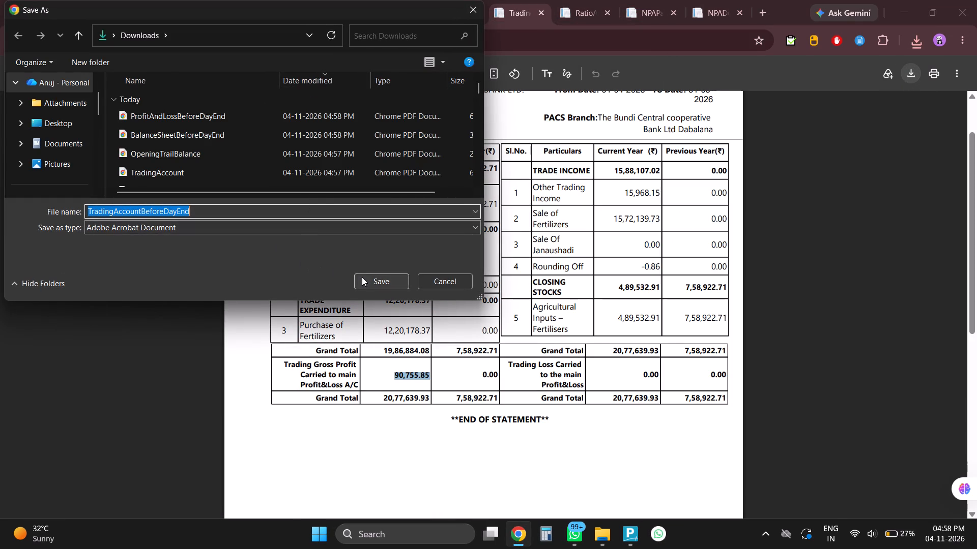
pyautogui.click(362, 277)
# Download the ratio analysis statement as RatioAnalysis into the Downloads folder, and close the report PDF opened in Acrobat.
pyautogui.click(573, 5)
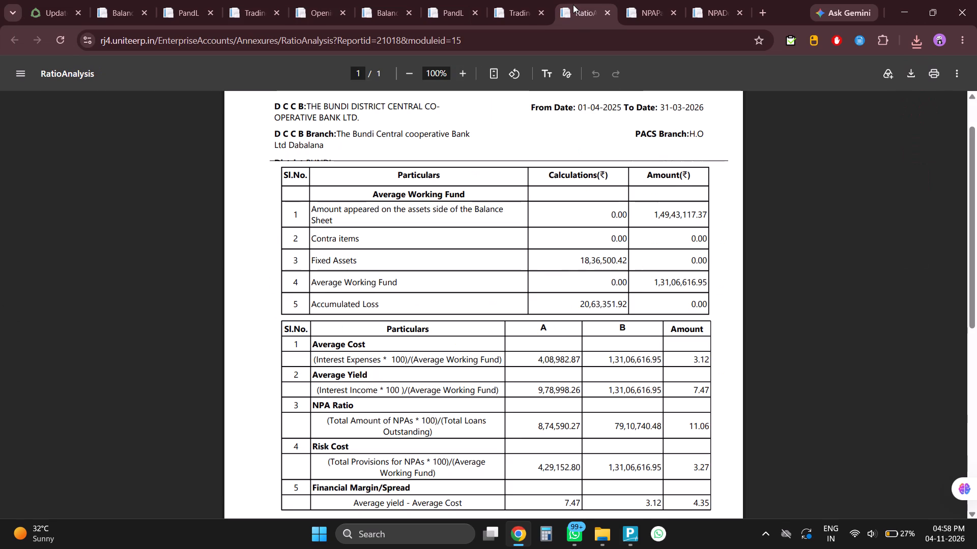
pyautogui.click(913, 74)
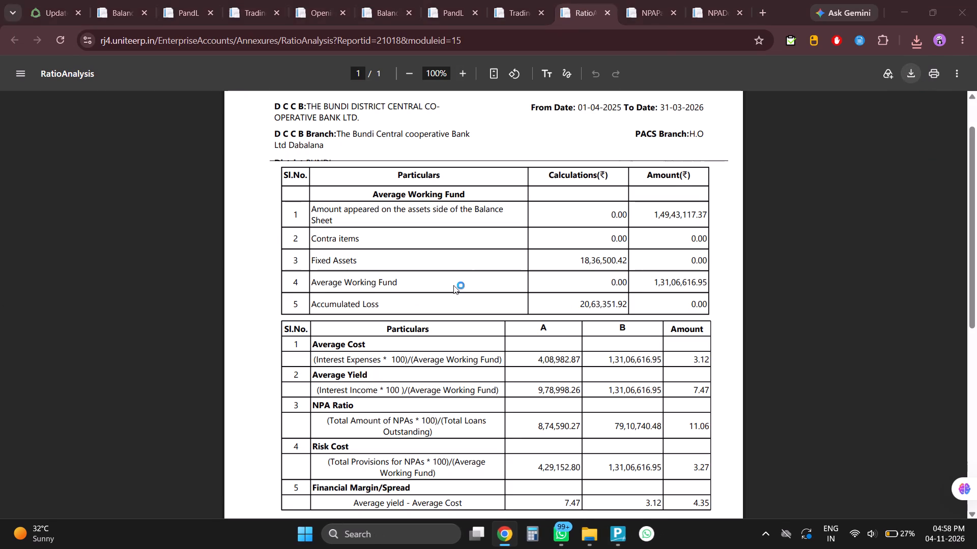
pyautogui.click(648, 9)
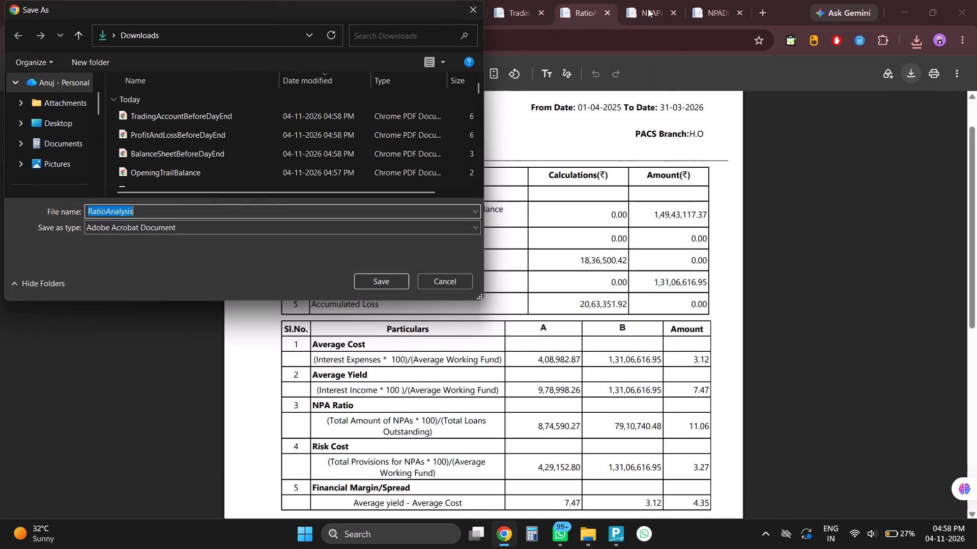
pyautogui.click(383, 279)
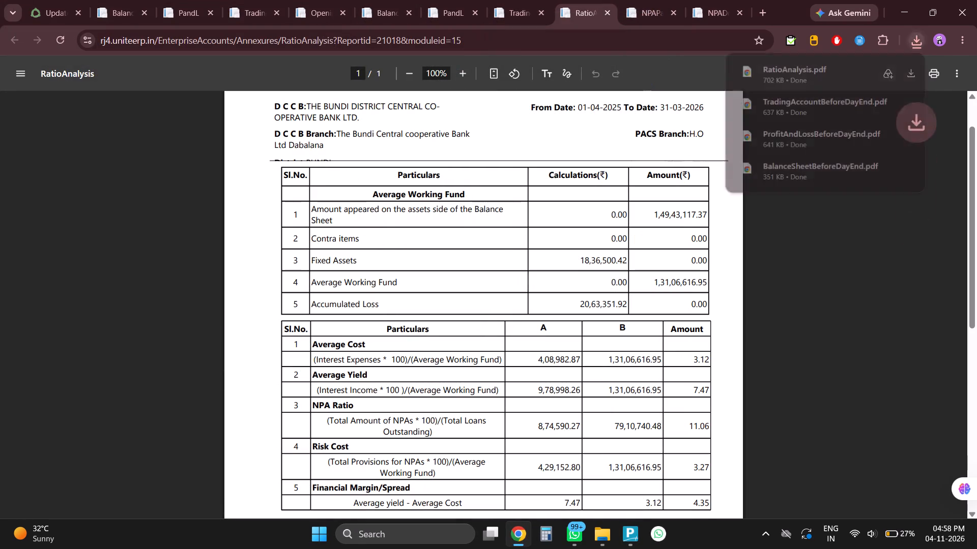
# Download the Annexure-XXI N.P.A. Statement as AuditNPADetails into the Downloads folder, and close the ratio analysis PDF opened in Acrobat.
pyautogui.click(646, 0)
pyautogui.click(906, 69)
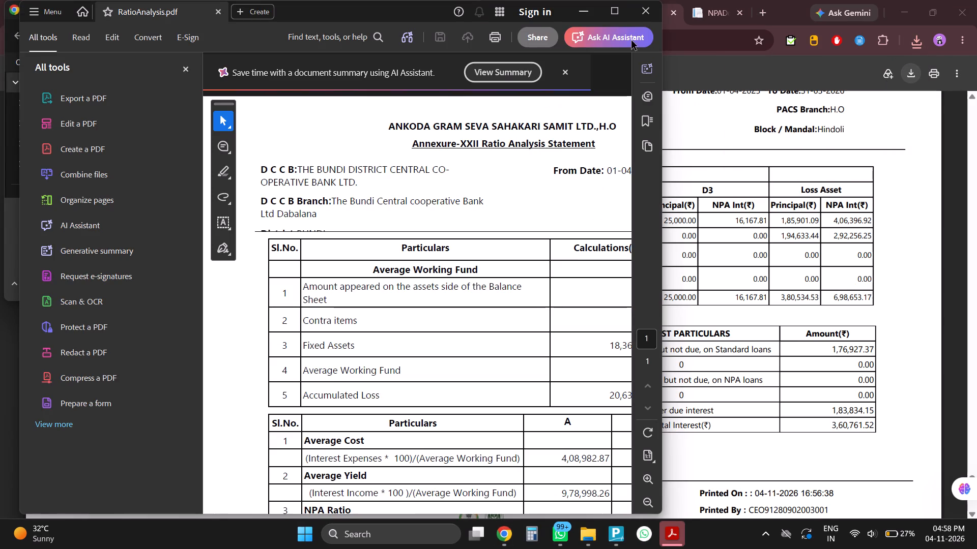
pyautogui.click(639, 7)
pyautogui.click(377, 279)
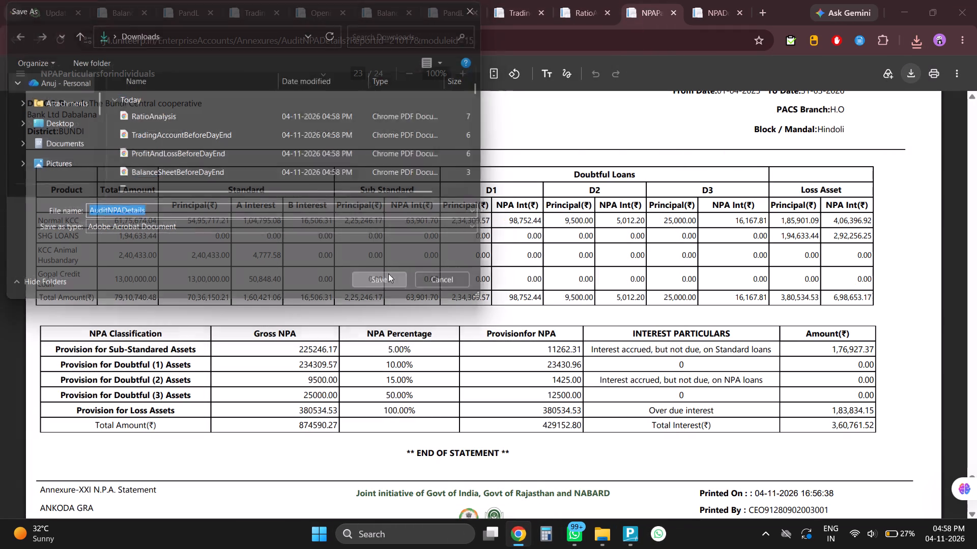
# Download the loan NPA Details report as NPADetails into the Downloads folder, and close the AuditNPADetails PDF opened in Acrobat.
pyautogui.click(731, 0)
pyautogui.click(906, 77)
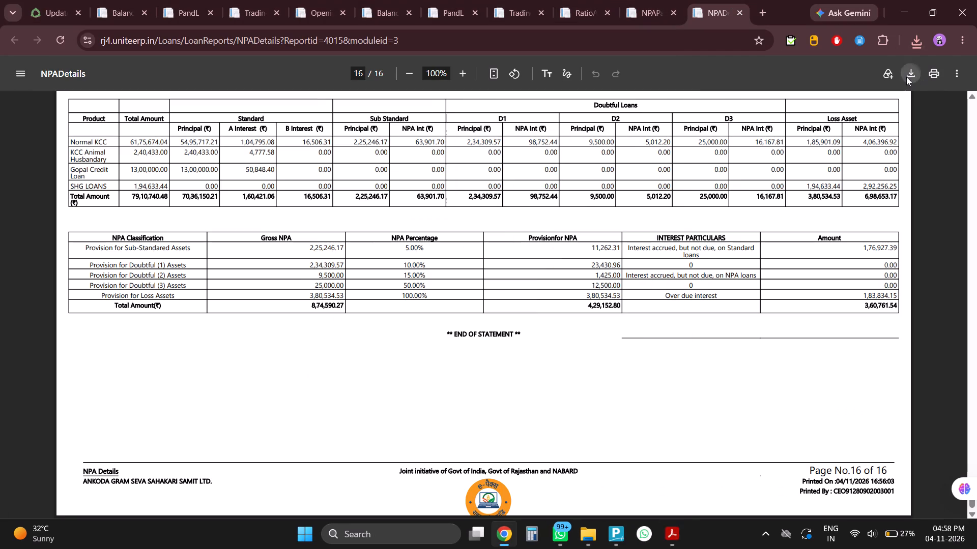
pyautogui.click(909, 73)
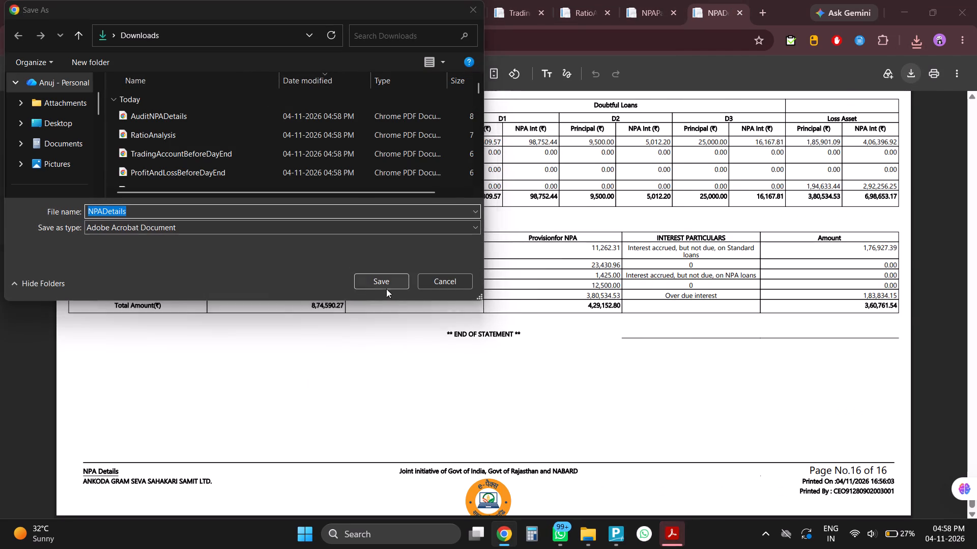
pyautogui.click(382, 283)
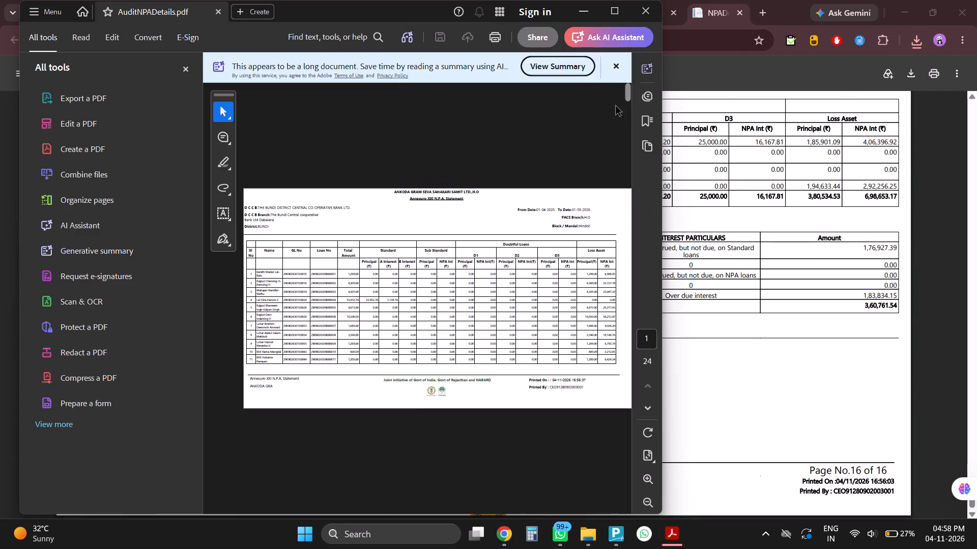
pyautogui.click(645, 0)
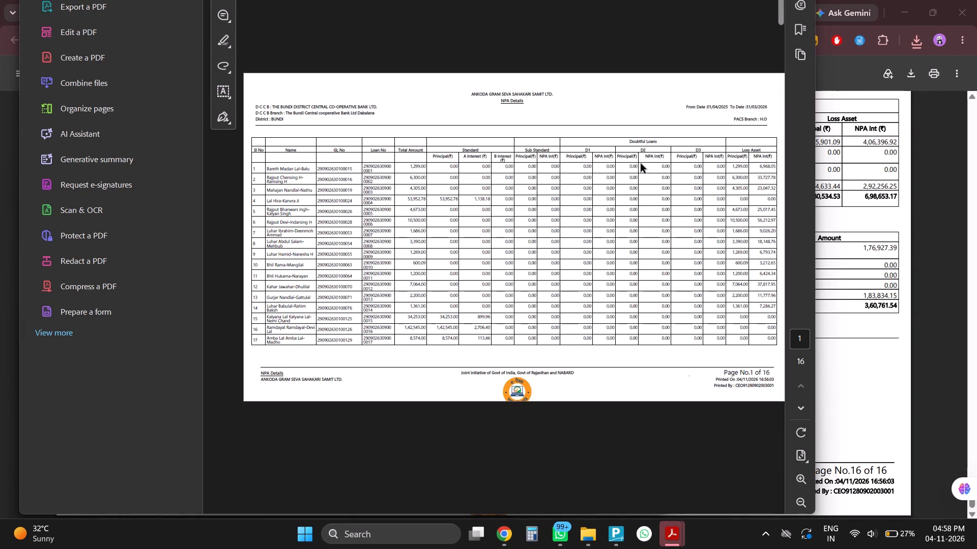
# In Acrobat's General preferences, disable always opening PDFs from MS Office, printer, other desktop apps and the web, and showing online storage when saving.
pyautogui.scroll(4, 647, 160)
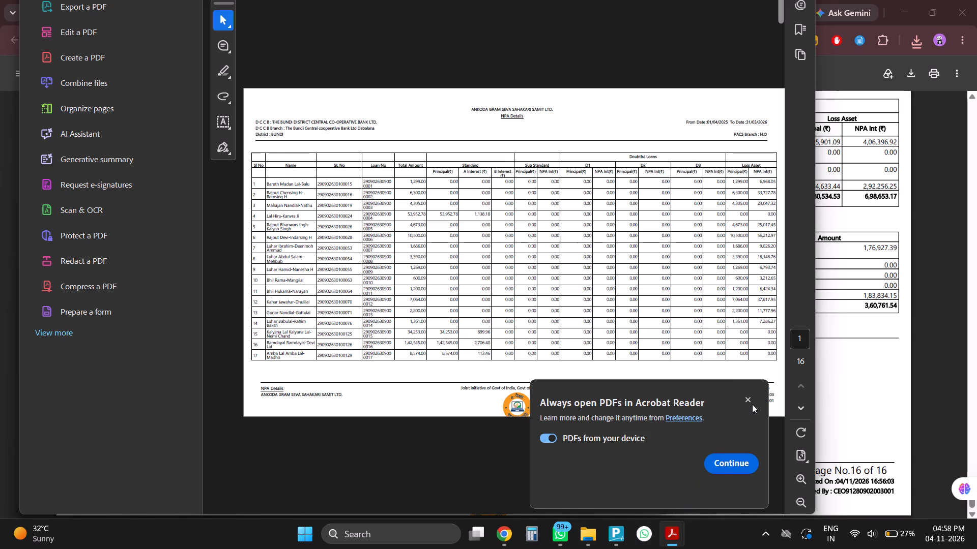
pyautogui.click(685, 416)
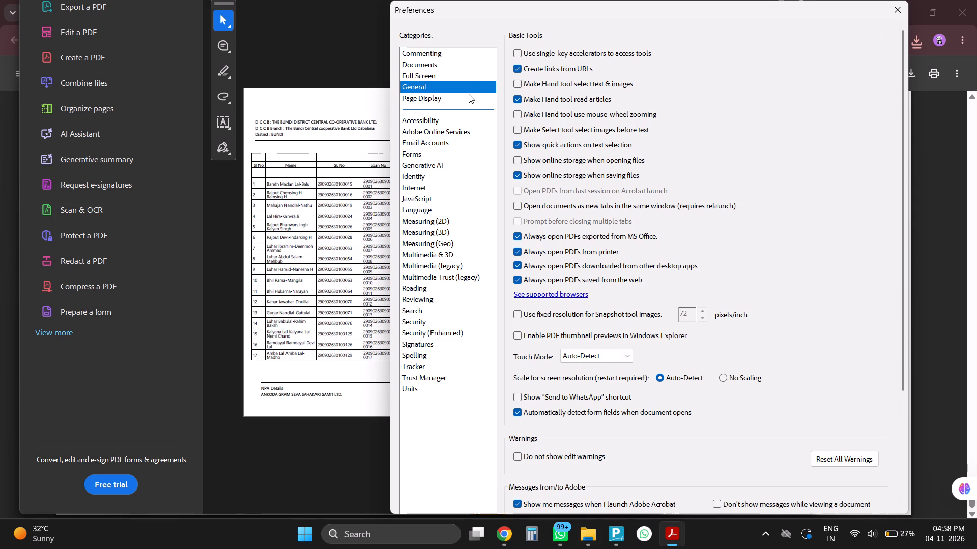
pyautogui.click(426, 100)
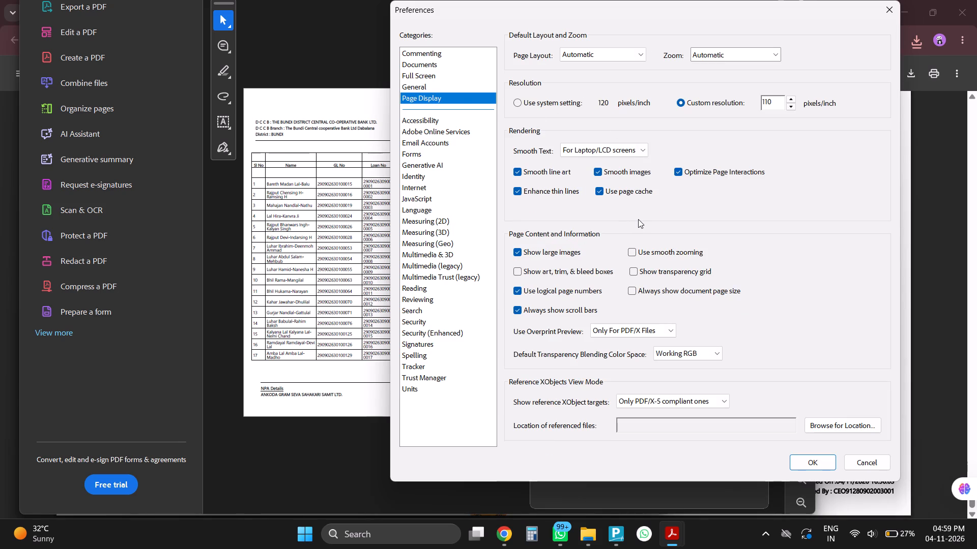
pyautogui.scroll(-5, 640, 218)
pyautogui.click(406, 77)
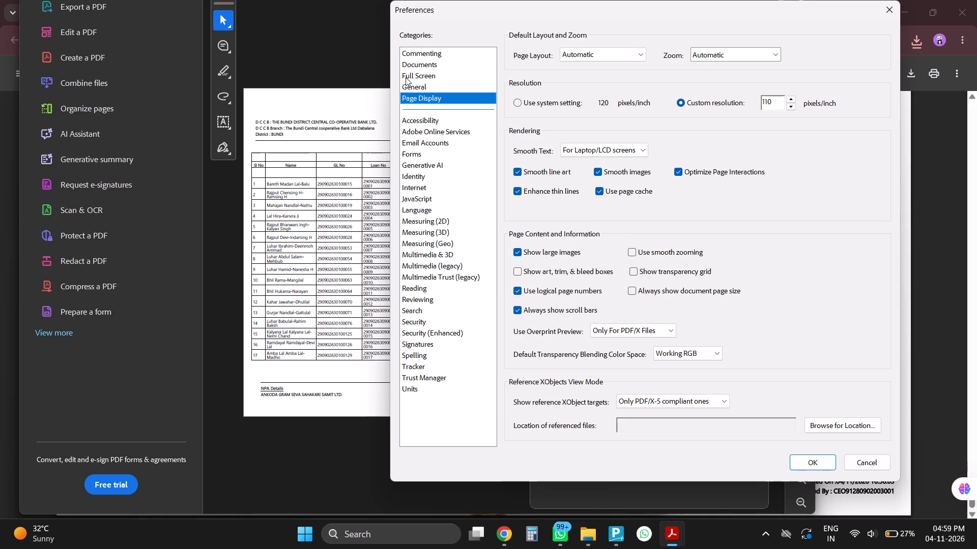
pyautogui.click(408, 86)
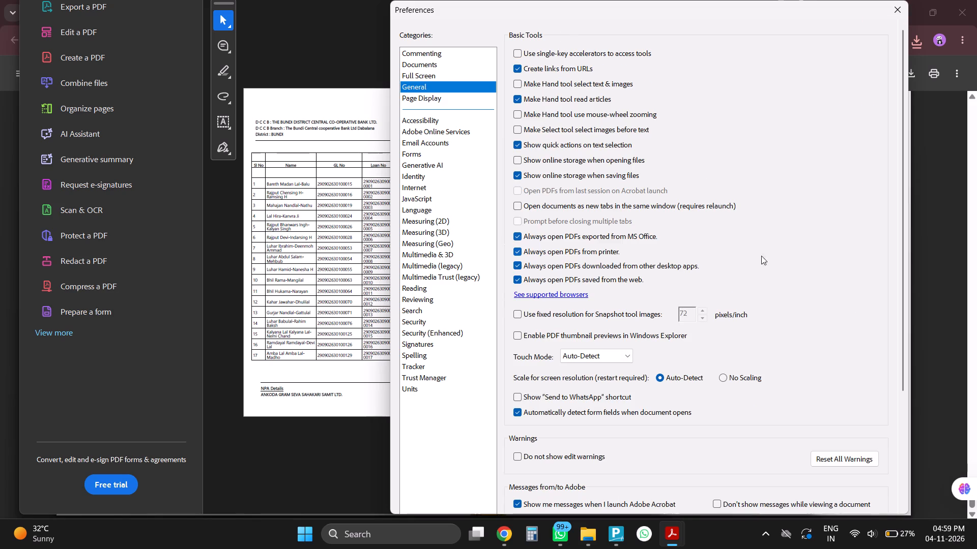
pyautogui.click(513, 264)
pyautogui.click(519, 235)
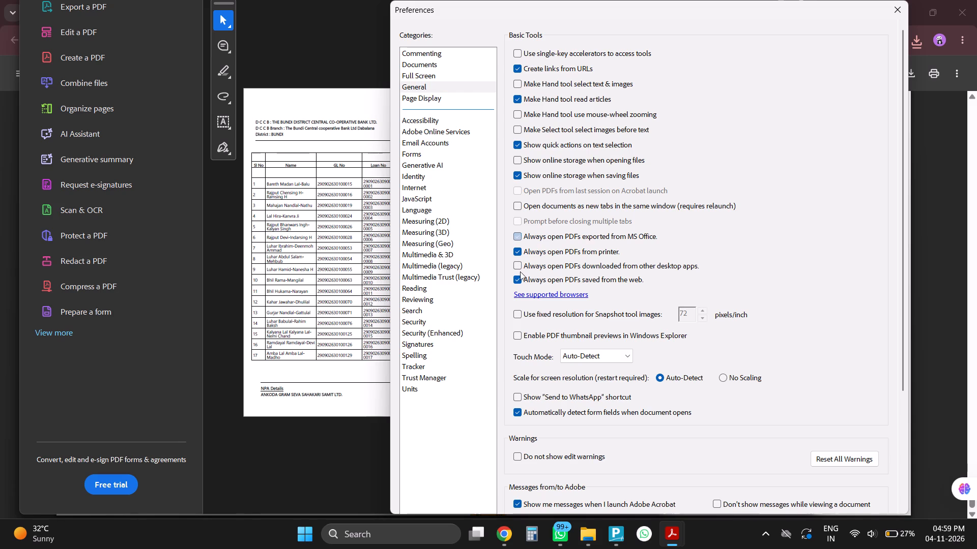
pyautogui.click(518, 280)
pyautogui.click(519, 250)
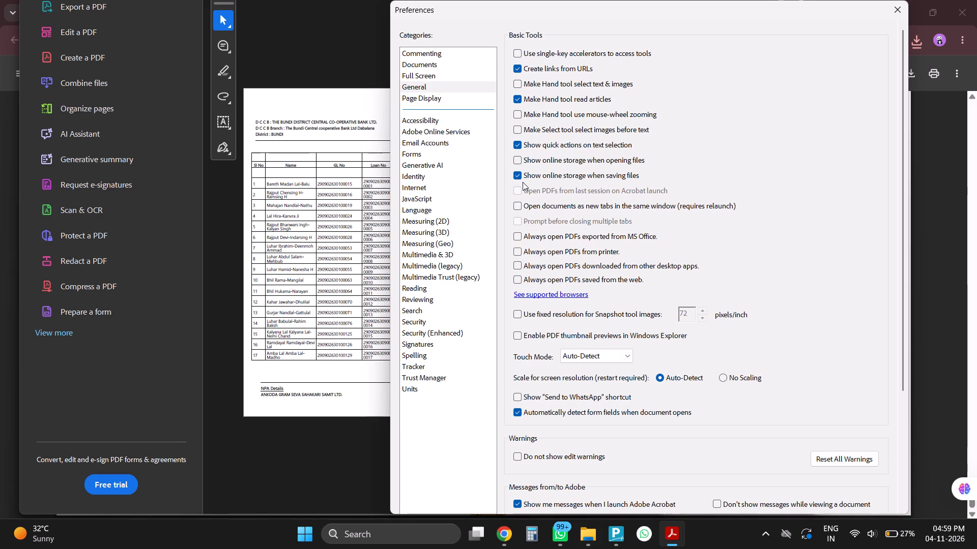
pyautogui.click(514, 171)
# Turn off "Tell me if Adobe Acrobat is not my default PDF application" and apply the preferences.
pyautogui.scroll(-3, 616, 302)
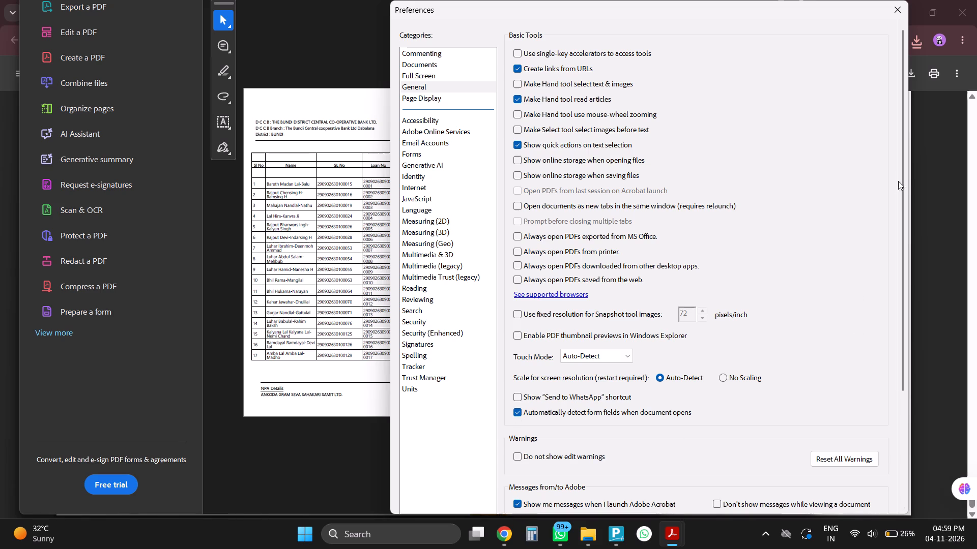
pyautogui.moveTo(906, 178); pyautogui.dragTo(903, 513)
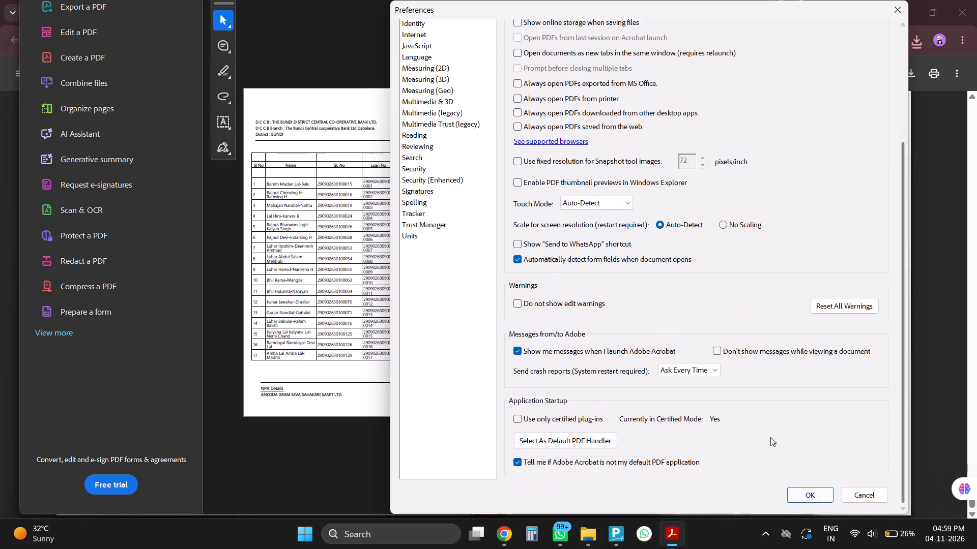
pyautogui.click(516, 456)
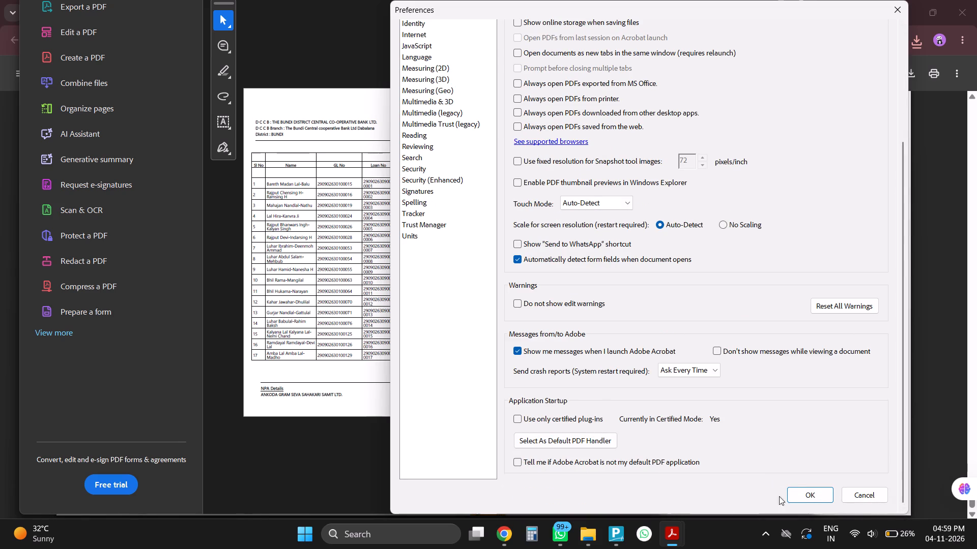
pyautogui.click(817, 496)
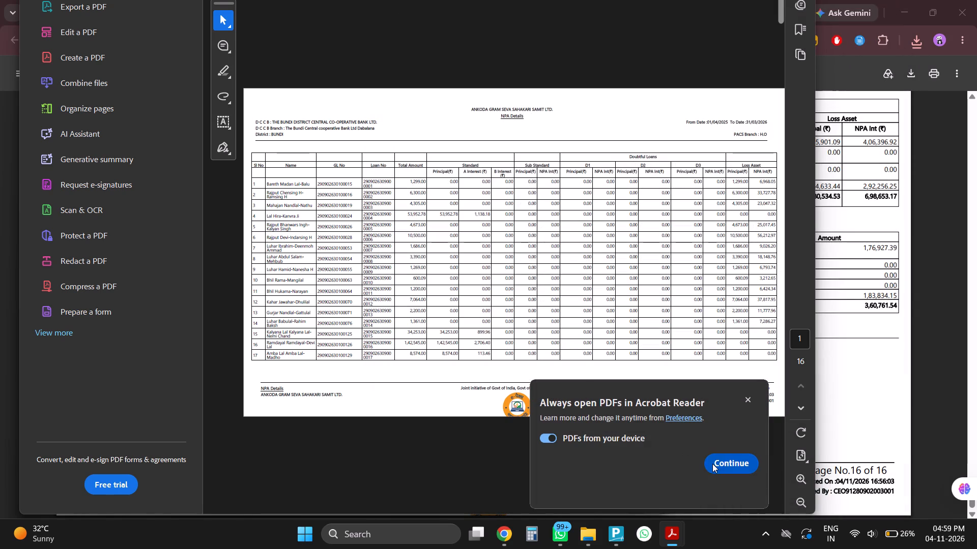
# Keep Google Chrome as the default app for .pdf files and decline retrying Acrobat Reader as the default.
pyautogui.click(712, 464)
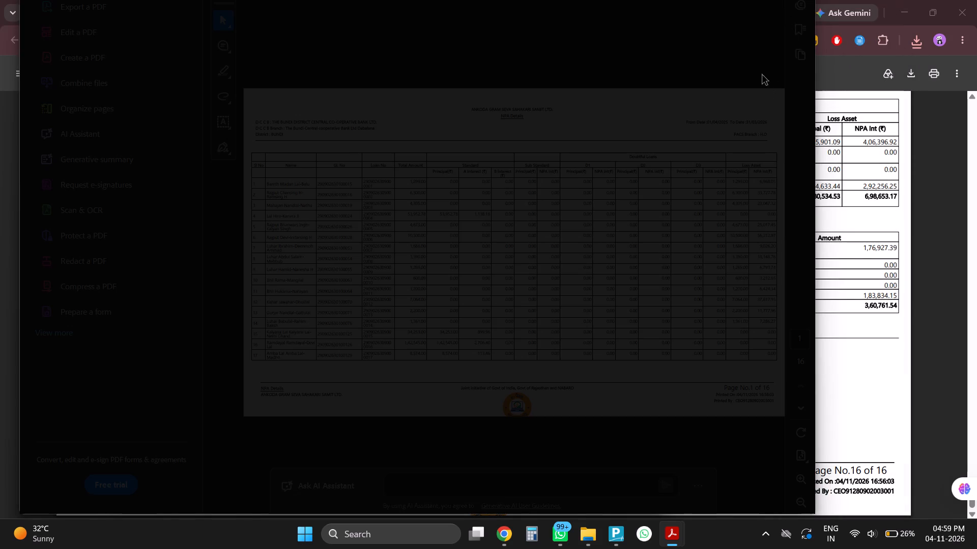
pyautogui.press('space')
pyautogui.click(398, 163)
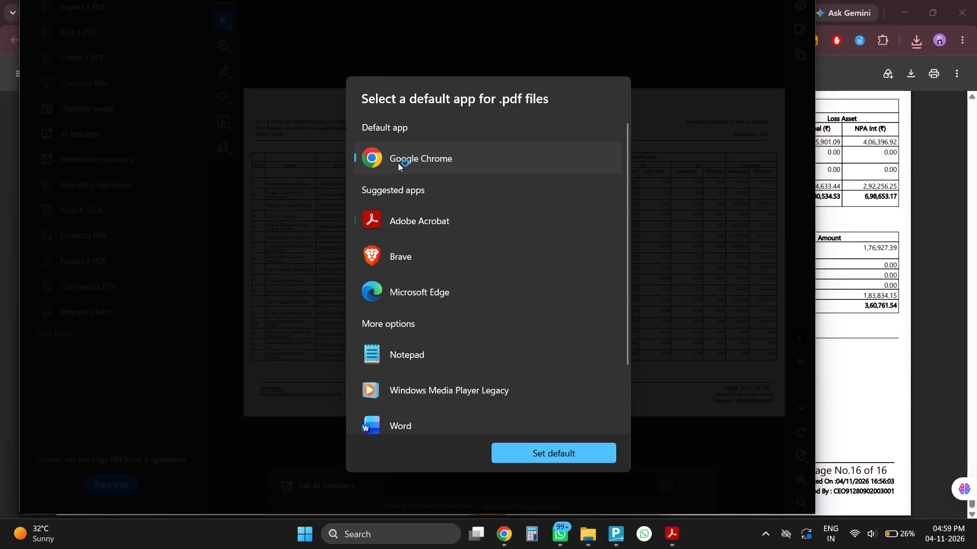
pyautogui.click(543, 457)
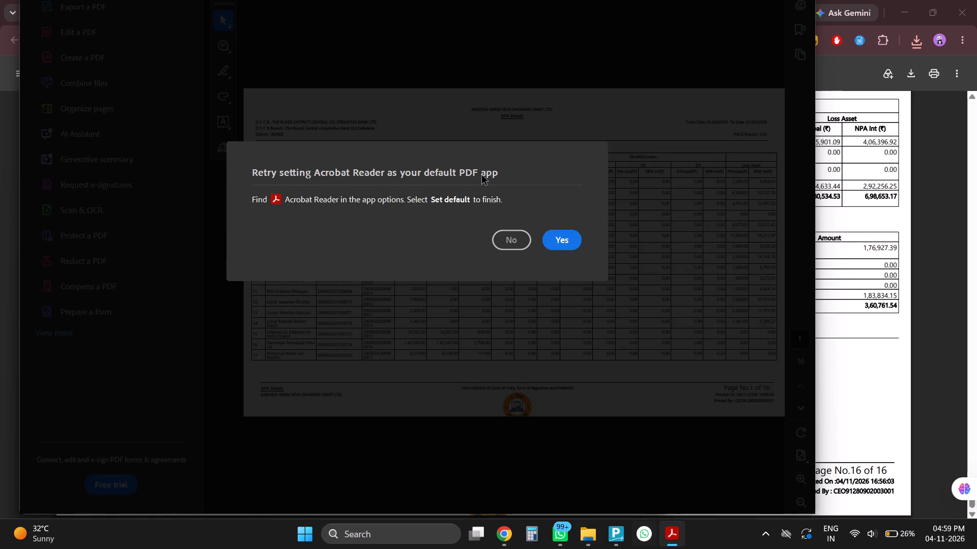
pyautogui.click(508, 238)
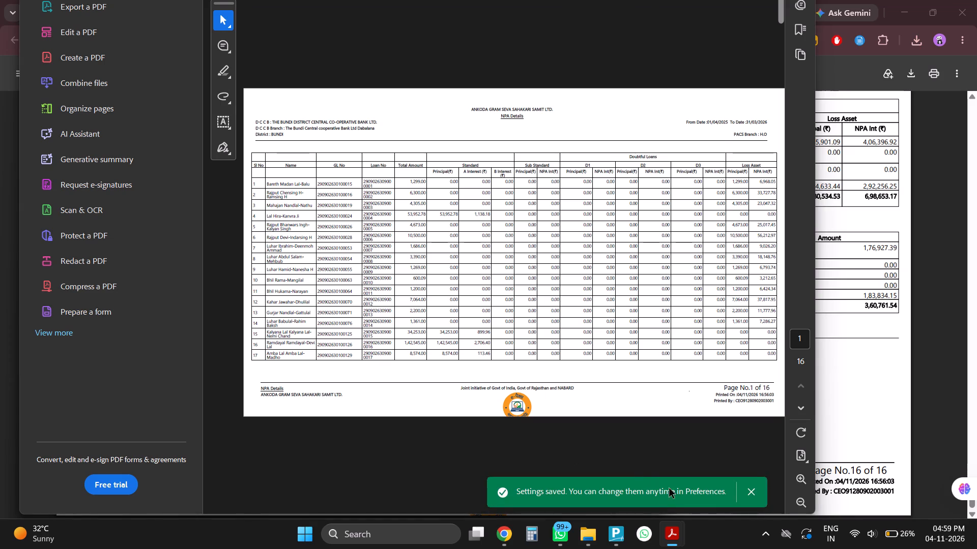
pyautogui.click(753, 494)
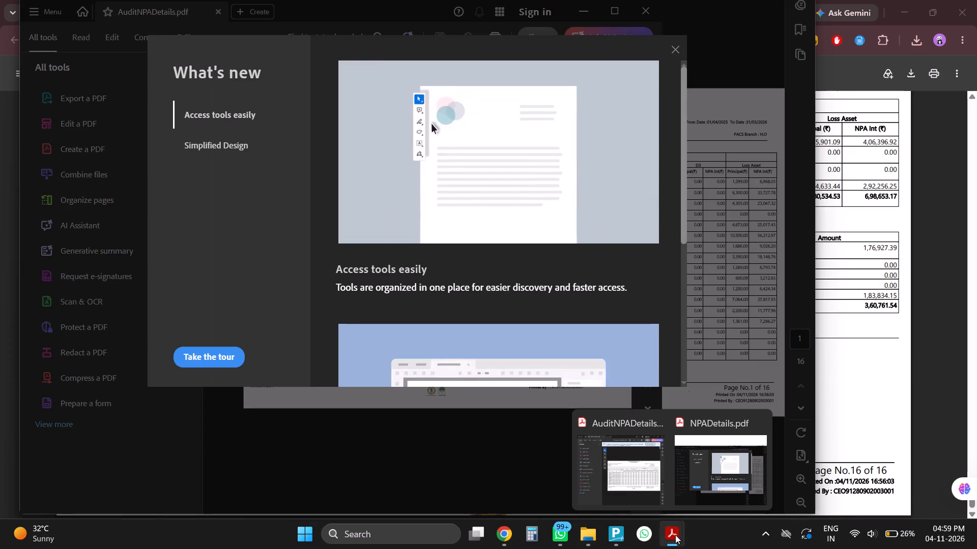
# Dismiss Acrobat's What's new window and close all open Acrobat windows.
pyautogui.click(804, 196)
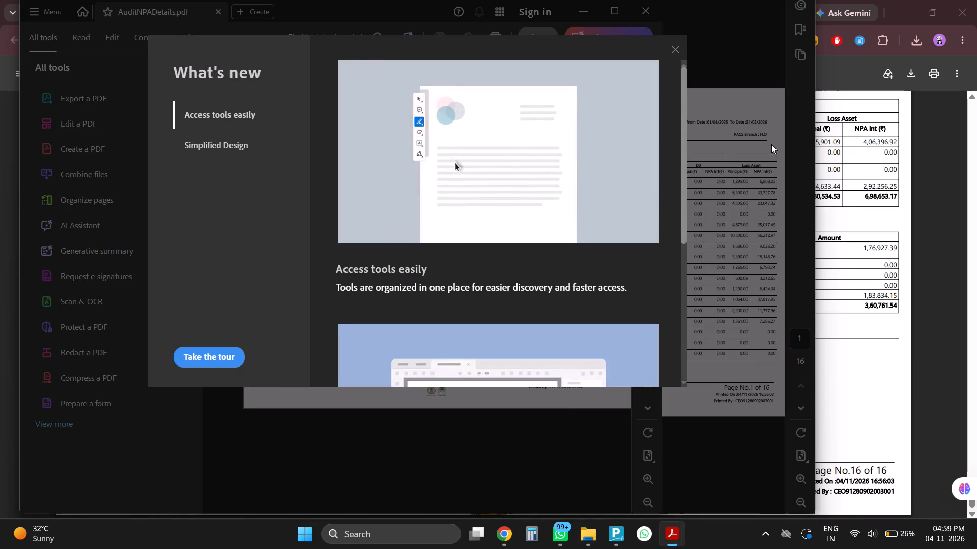
pyautogui.click(673, 51)
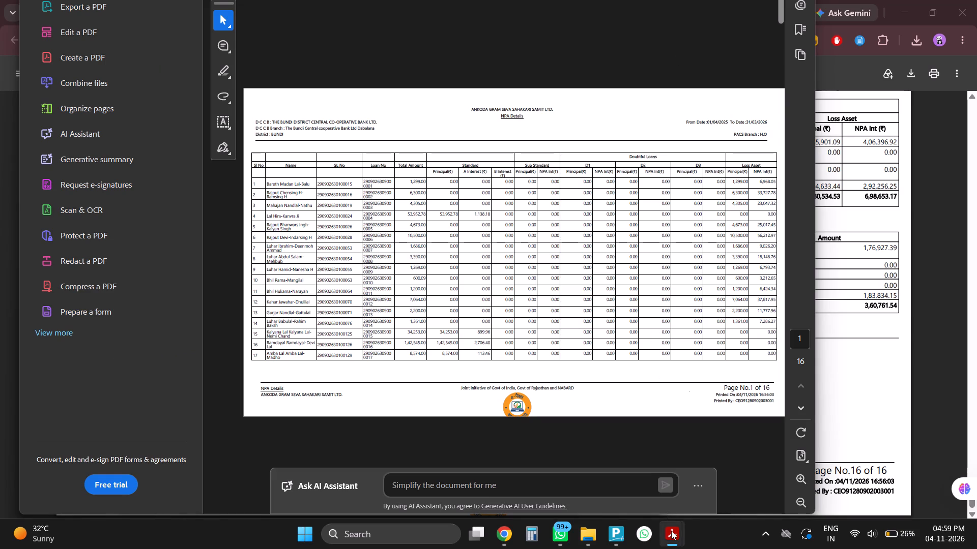
pyautogui.rightClick(671, 531)
pyautogui.click(642, 500)
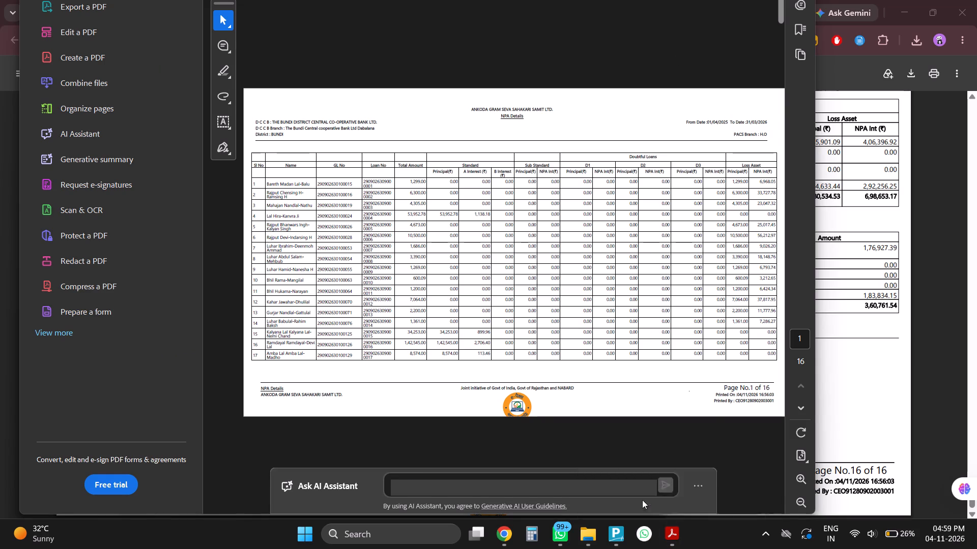
# Show the downloaded NPADetails PDF in its Downloads folder in File Explorer.
pyautogui.click(920, 39)
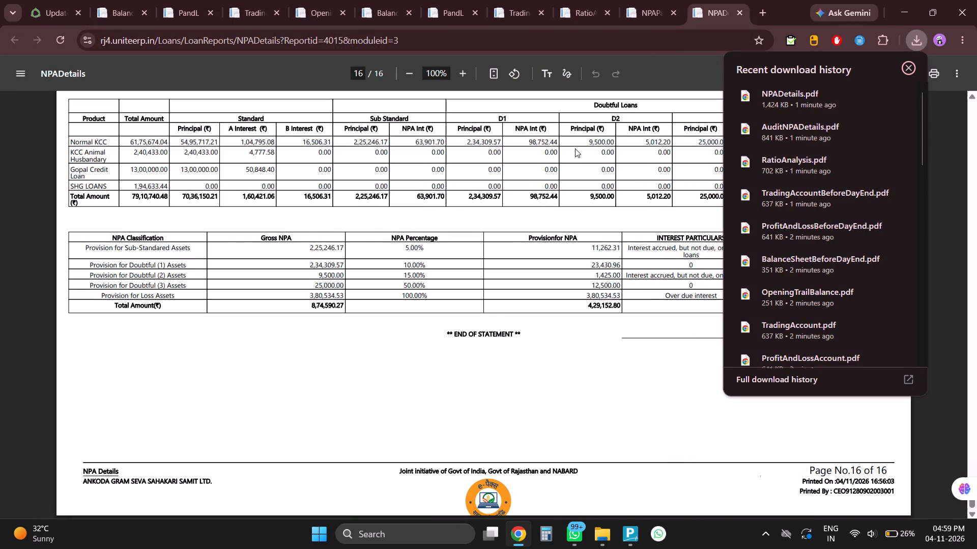
pyautogui.click(575, 148)
pyautogui.click(646, 6)
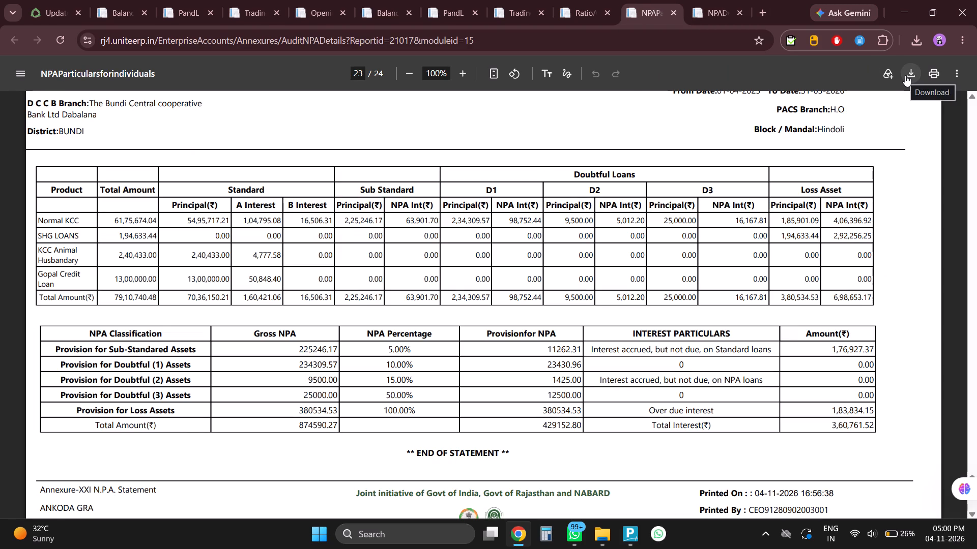
pyautogui.click(703, 0)
pyautogui.click(917, 44)
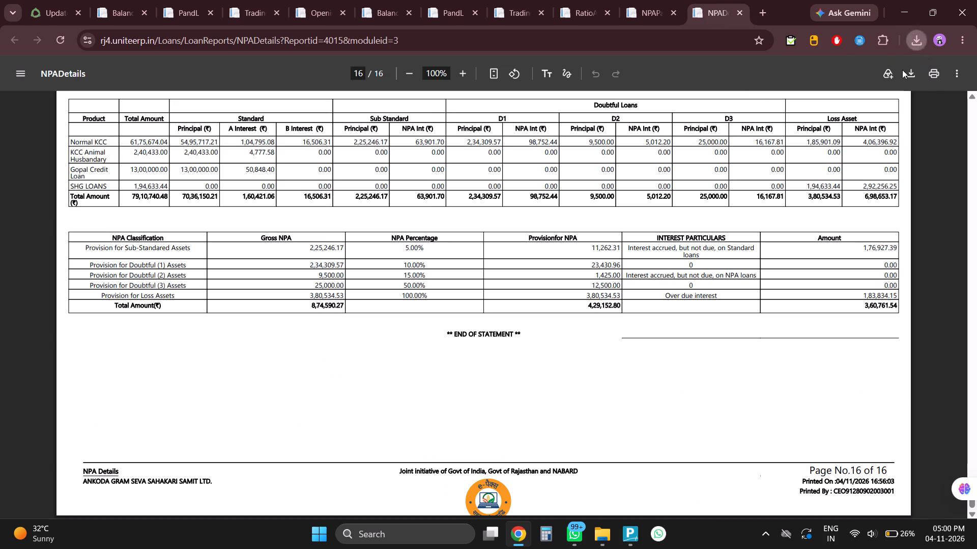
pyautogui.click(876, 93)
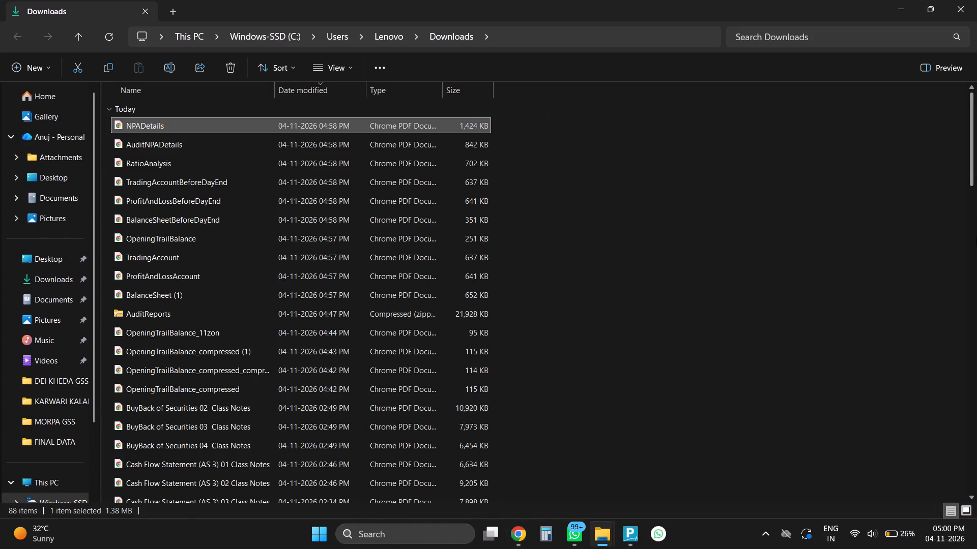
# Create a folder named FINAL DATA - ANKHODA GSS in Downloads.
pyautogui.hotkey('ctrl', 'shift', 'n')
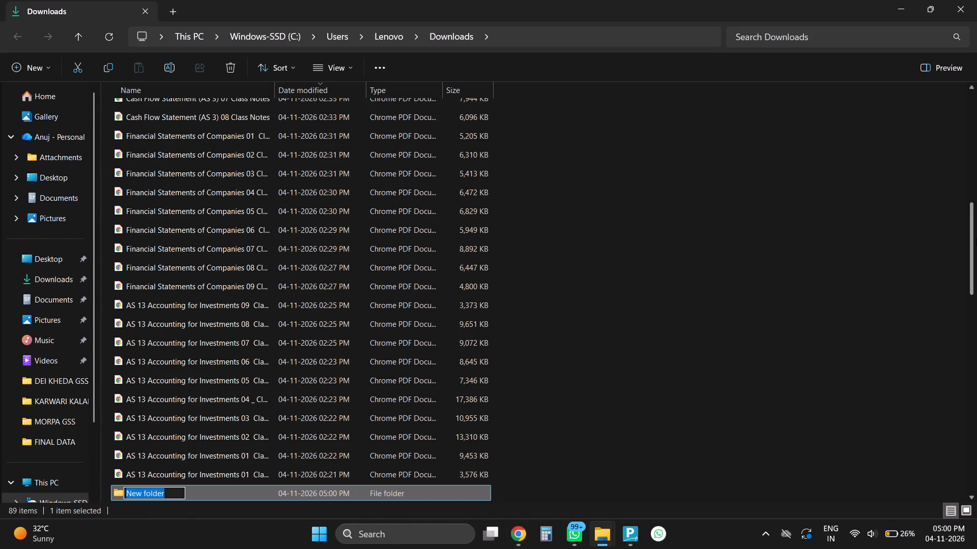
pyautogui.write('FINAL DATA')
pyautogui.press('space')
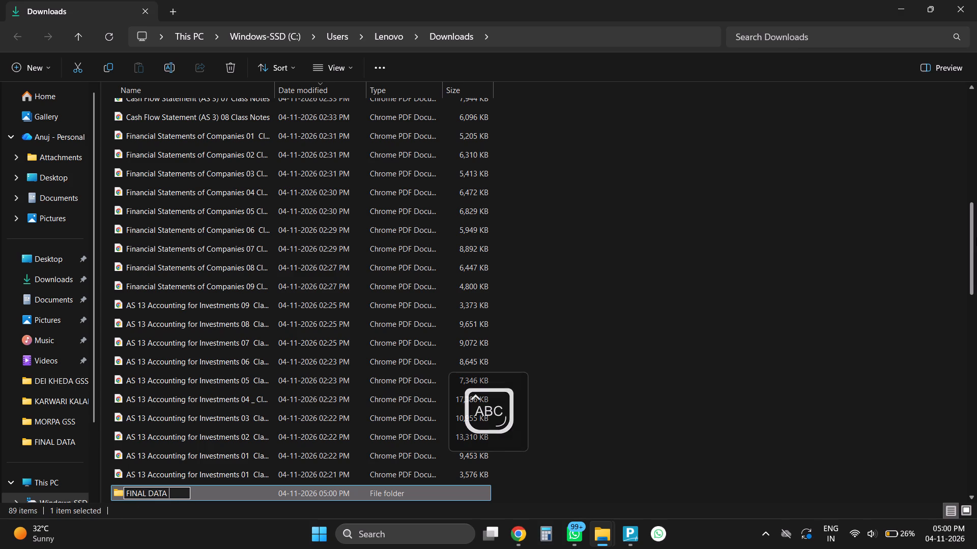
pyautogui.write('-A')
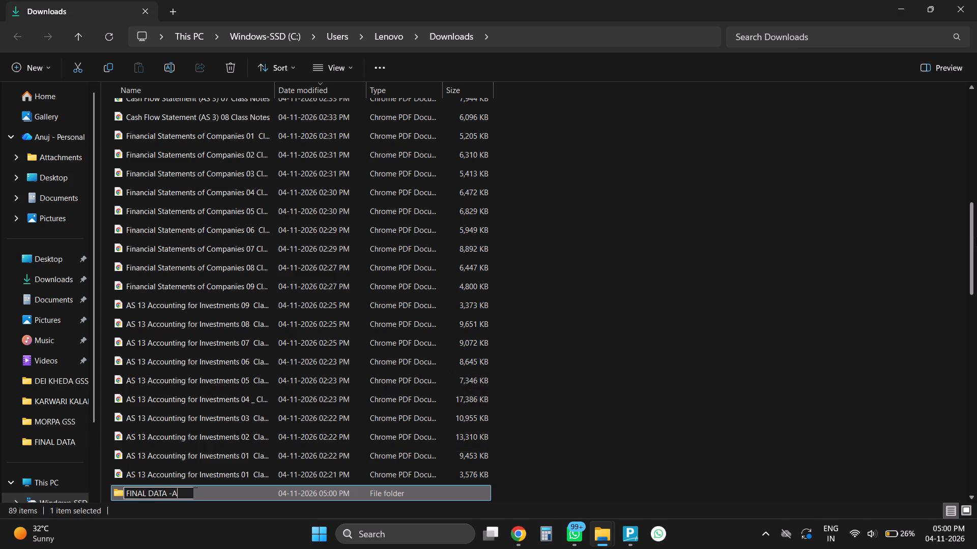
pyautogui.press('BackSpace')
pyautogui.press('space')
pyautogui.write('ANKHODA GSS')
pyautogui.press('Return')
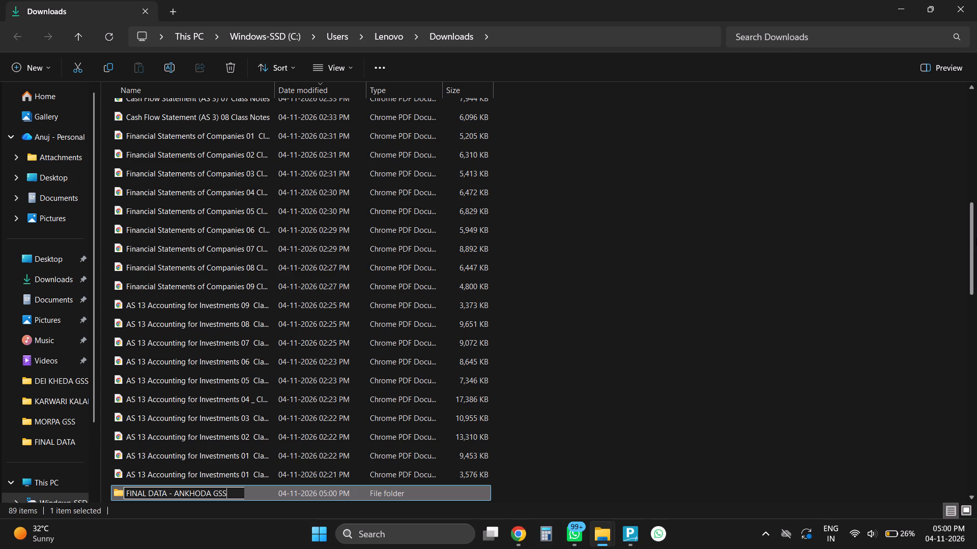
# Move the ten newest report PDFs, NPADetails through BalanceSheet (1), from Downloads into the FINAL DATA - ANKHODA GSS folder.
pyautogui.press('Up')
pyautogui.press('Up')
pyautogui.press('Up')
pyautogui.press('Up')
pyautogui.press('Up')
pyautogui.press('Up')
pyautogui.press('Up')
pyautogui.press('Up')
pyautogui.press('Up')
pyautogui.press('Up')
pyautogui.press('Up')
pyautogui.press('Up')
pyautogui.press('Up')
pyautogui.press('Up')
pyautogui.press('Up')
pyautogui.press('Up')
pyautogui.press('Up')
pyautogui.press('Up')
pyautogui.press('Up')
pyautogui.press('Up')
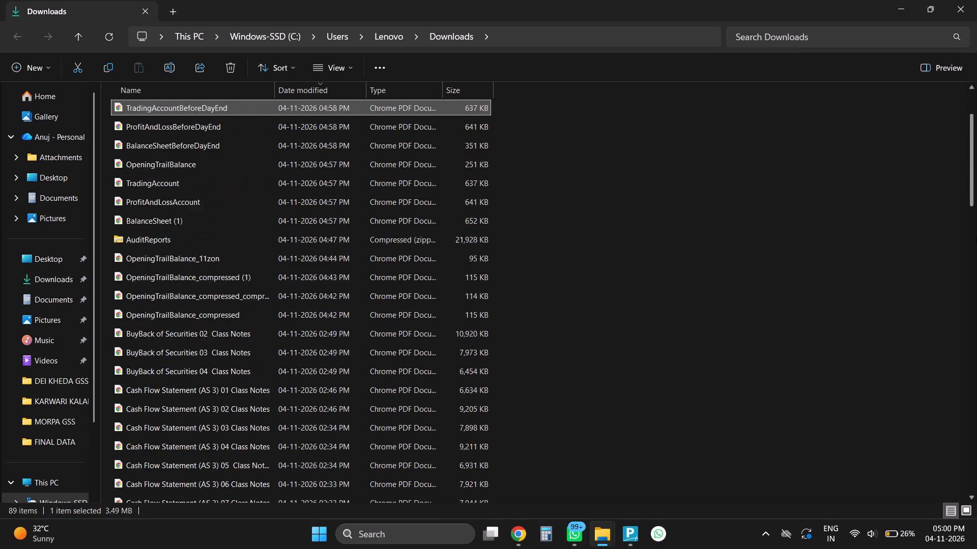
pyautogui.press('Down')
pyautogui.hotkey('shift', 'Down')
pyautogui.hotkey('shift', 'Down')
pyautogui.hotkey('shift', 'Down')
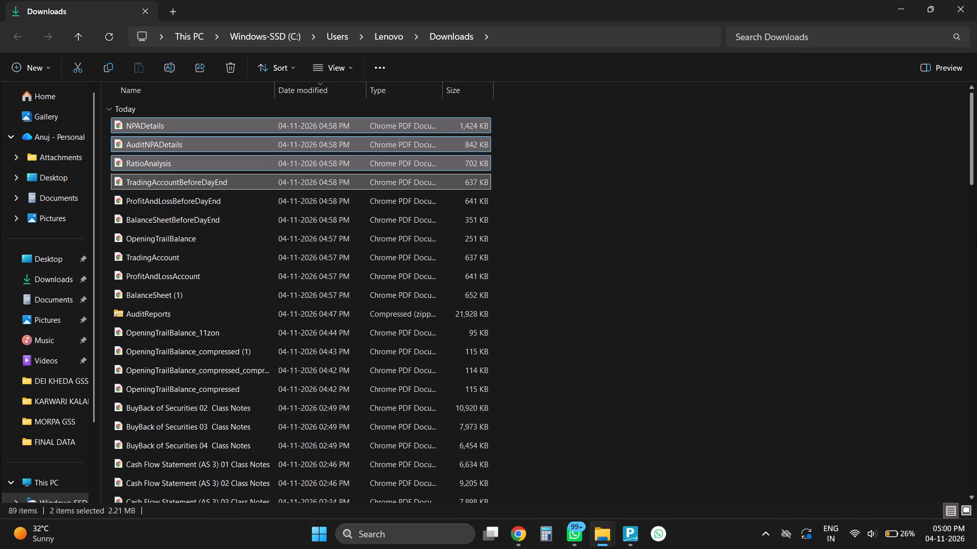
pyautogui.hotkey('shift', 'Down')
pyautogui.hotkey('shift', 'Down')
pyautogui.hotkey('shift', 'Down')
pyautogui.hotkey('shift', 'Down')
pyautogui.hotkey('shift', 'Down')
pyautogui.hotkey('shift', 'Down')
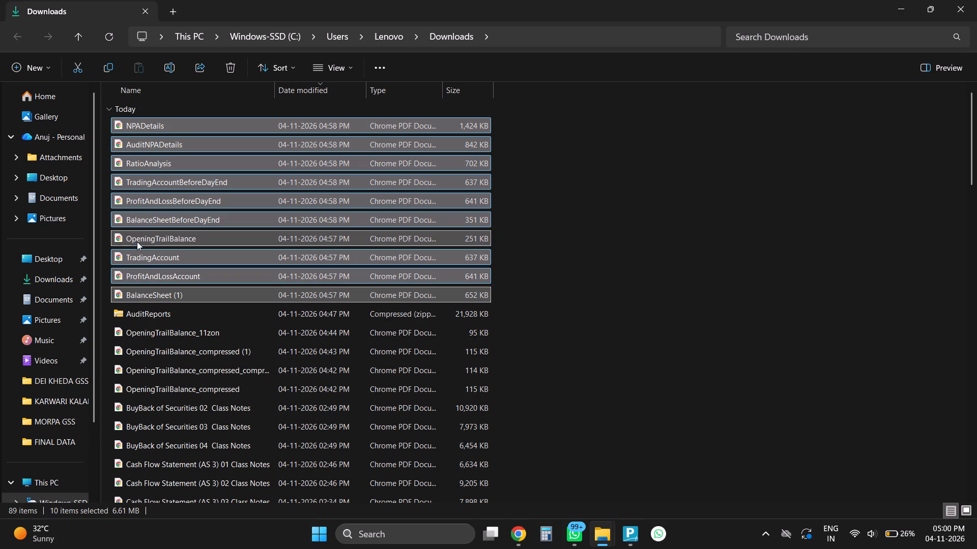
pyautogui.hotkey('ctrl', 'x')
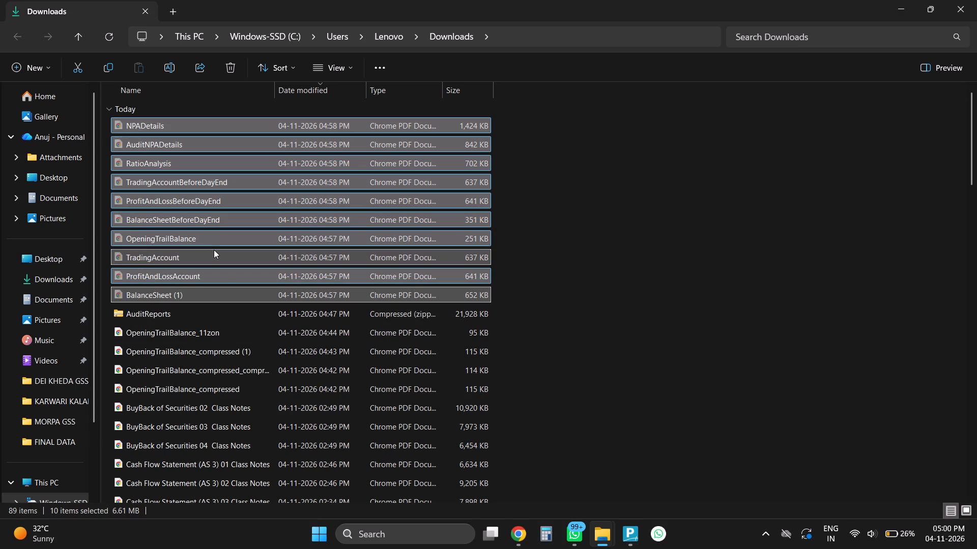
pyautogui.scroll(-12, 203, 296)
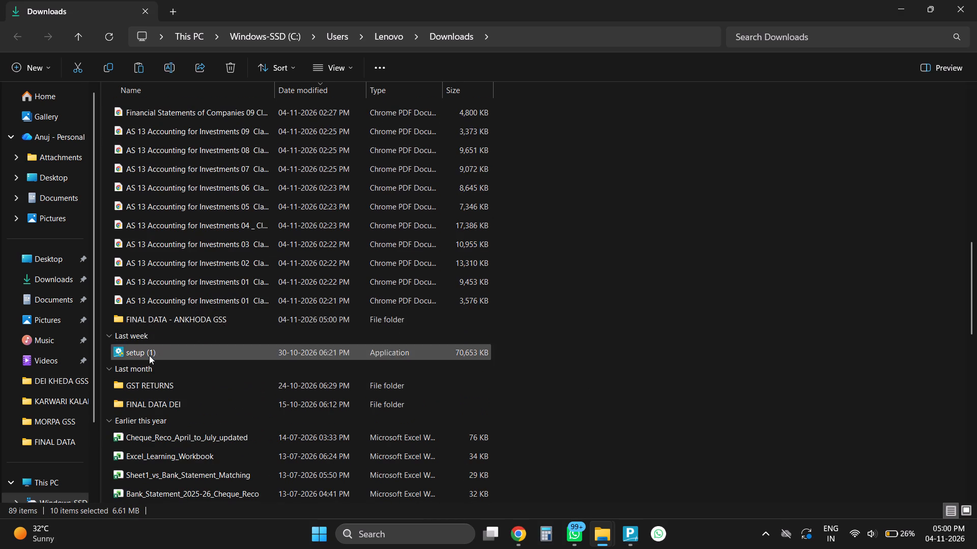
pyautogui.doubleClick(145, 321)
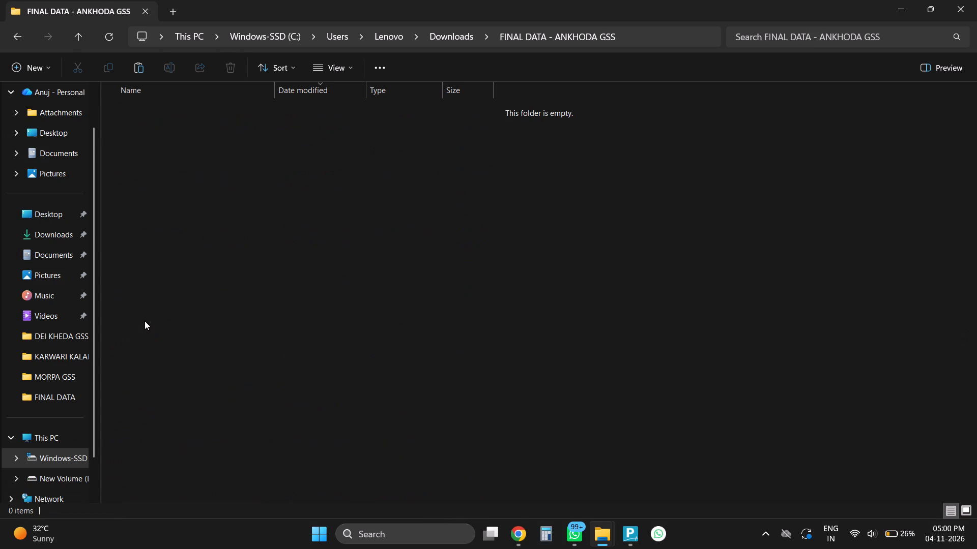
pyautogui.hotkey('ctrl', 'v')
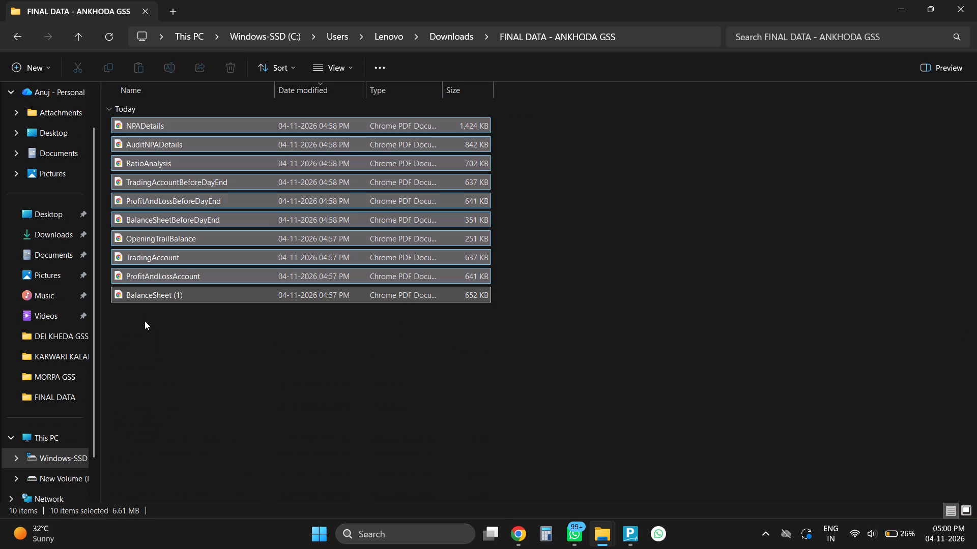
# Move the AuditReports zip from Downloads into the FINAL DATA folder of BASOLI GSS on New Volume (D:).
pyautogui.click(73, 36)
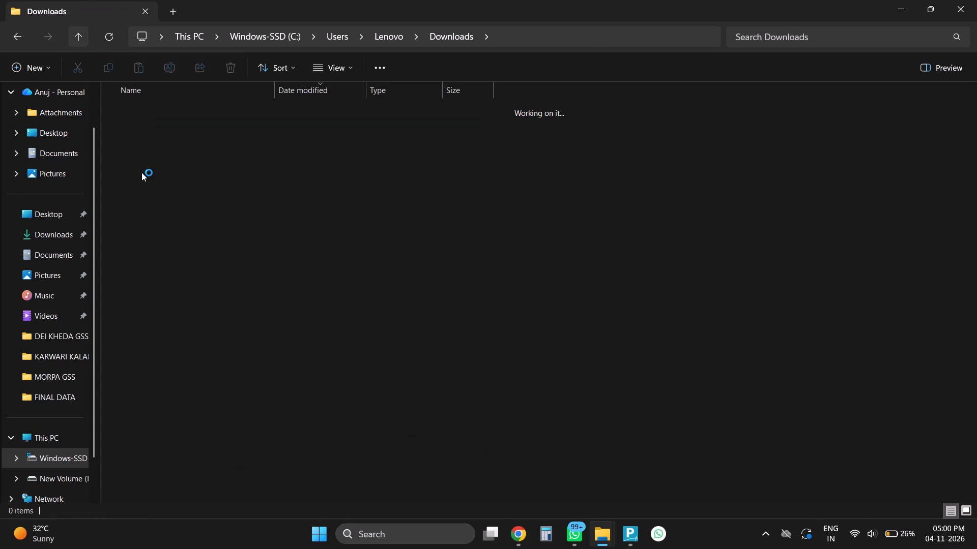
pyautogui.scroll(11, 148, 194)
pyautogui.click(126, 129)
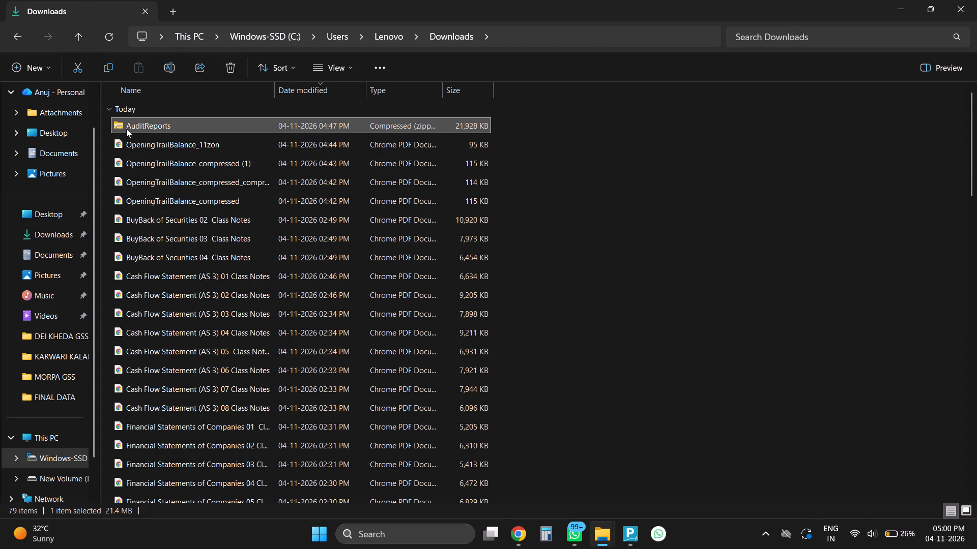
pyautogui.hotkey('ctrl', 'x')
pyautogui.scroll(-4, 58, 461)
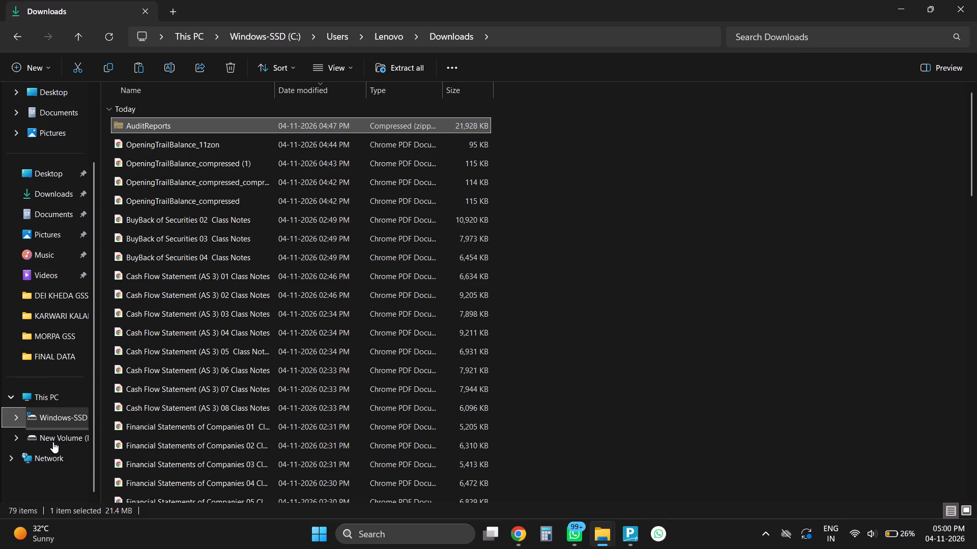
pyautogui.click(45, 360)
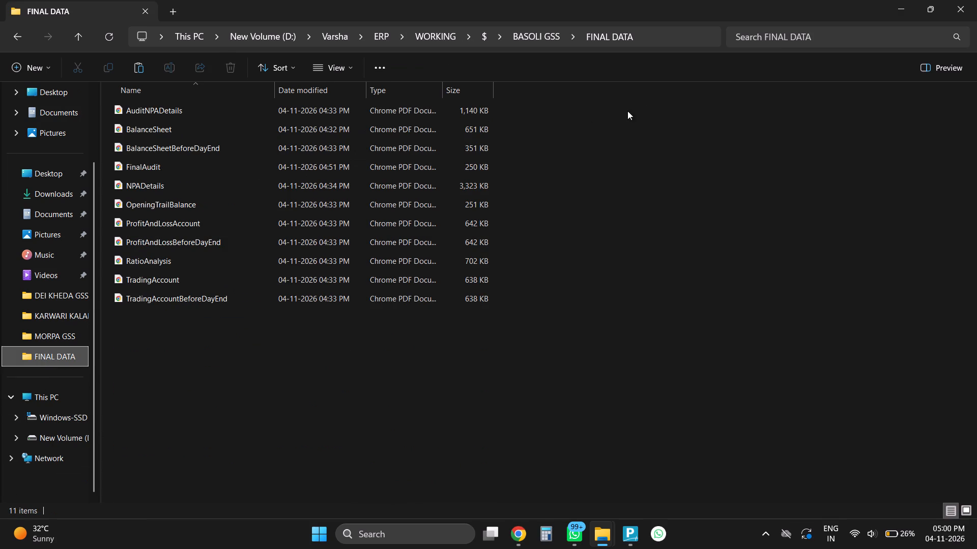
pyautogui.click(75, 33)
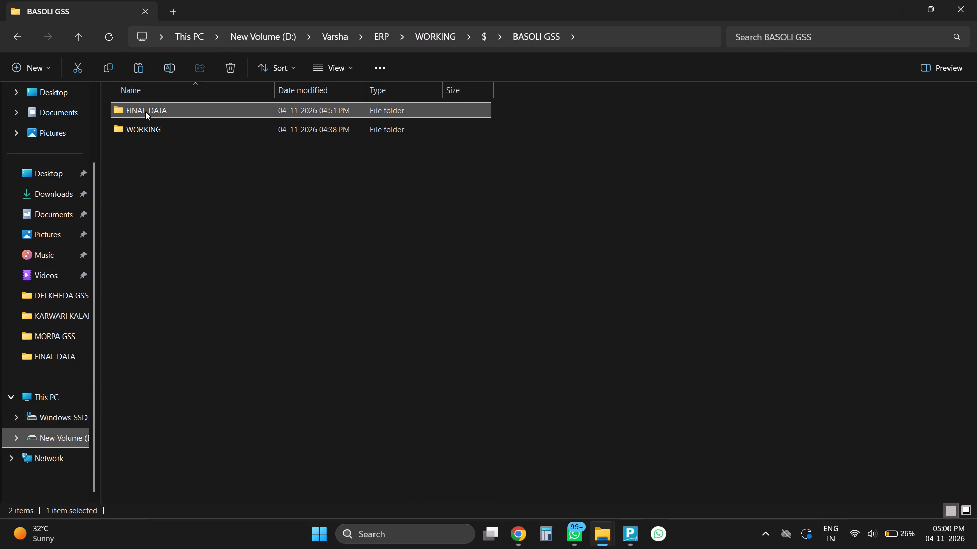
pyautogui.doubleClick(145, 111)
pyautogui.hotkey('ctrl', 'v')
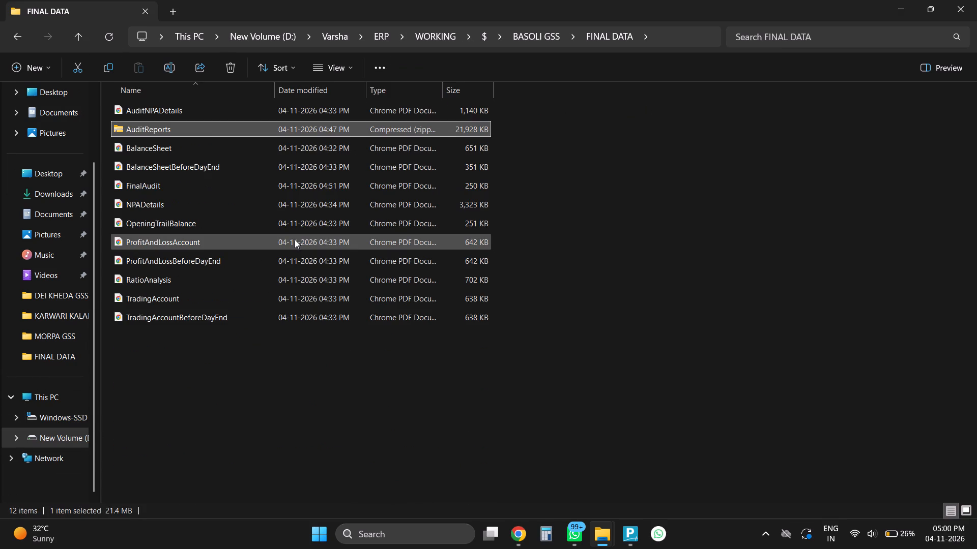
# Check which society the AuditReports zip belongs to by viewing its Annexure-II Other Grants PDF, and close that PDF.
pyautogui.doubleClick(202, 126)
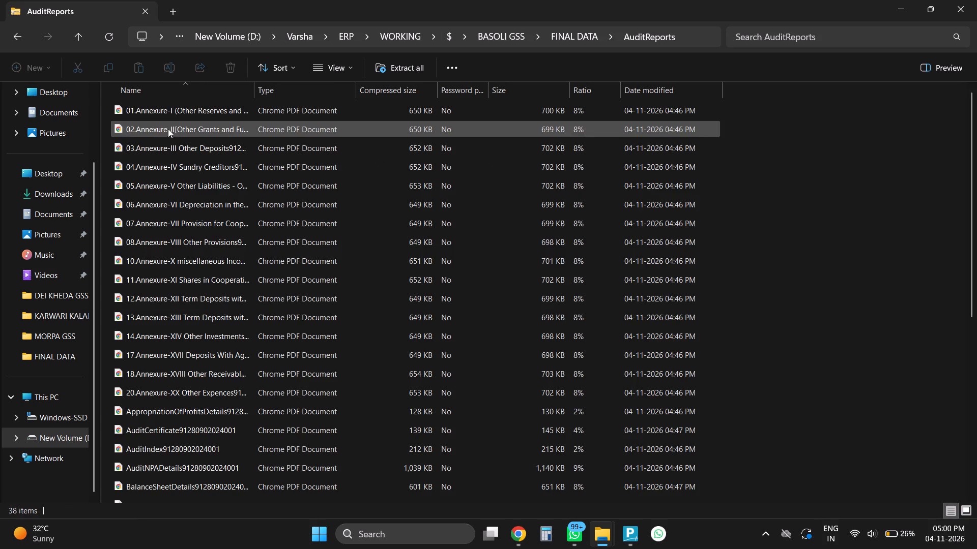
pyautogui.doubleClick(166, 128)
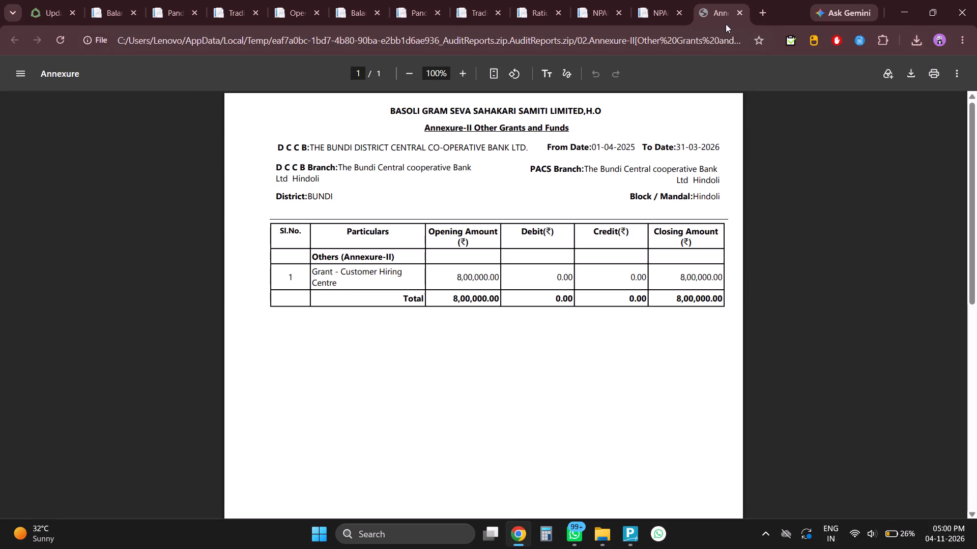
pyautogui.click(737, 14)
# Return from the Update Ledger Balance page to the ERP home page with the service modules.
pyautogui.click(41, 0)
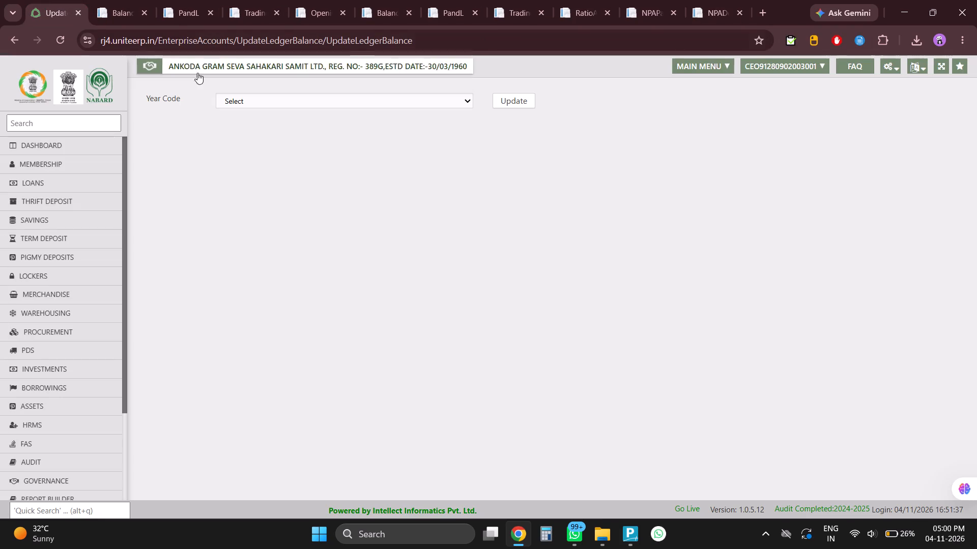
pyautogui.click(84, 72)
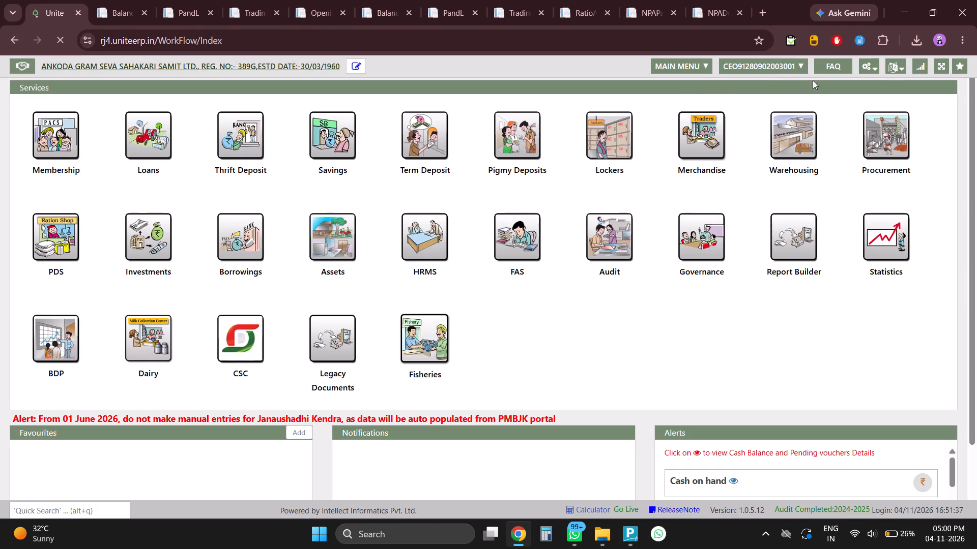
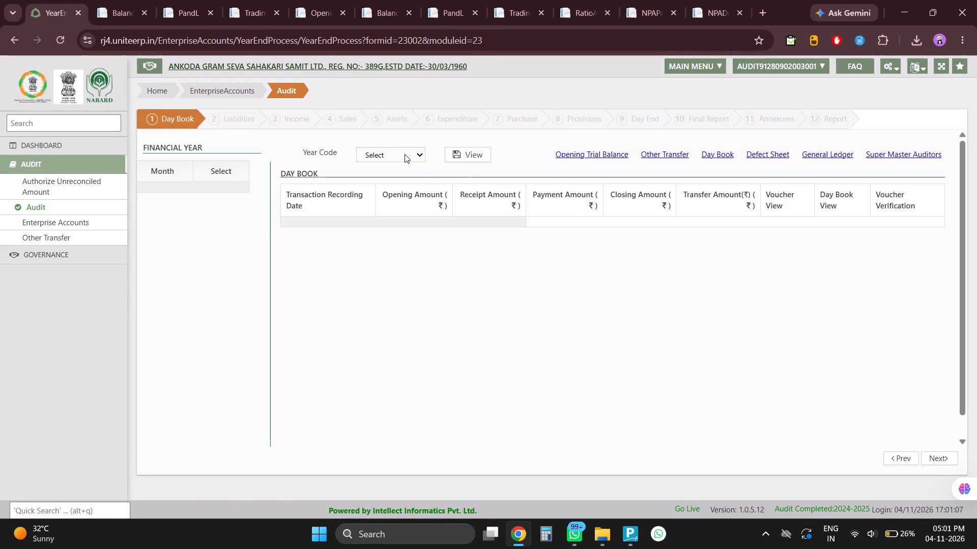
# Choose year code 2025-2026 for the Day Book audit and proceed to the Audit Details page.
pyautogui.click(373, 196)
pyautogui.click(476, 306)
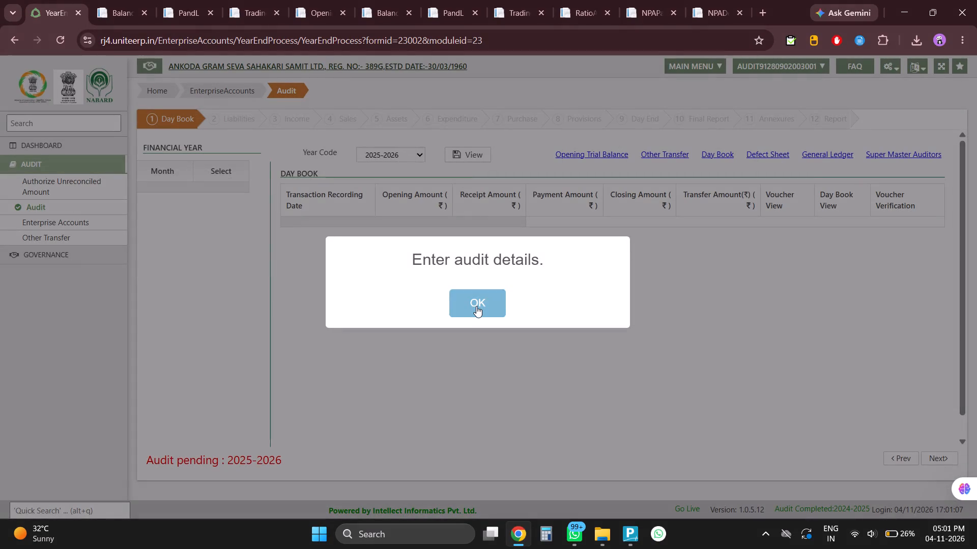
# Close the AuditReports folder window and open the FINAL LIST AUDITORS 25-26 and SSO ID workbooks from the AUDITORS DETAILS folder.
pyautogui.hotkey('alt', 'Tab')
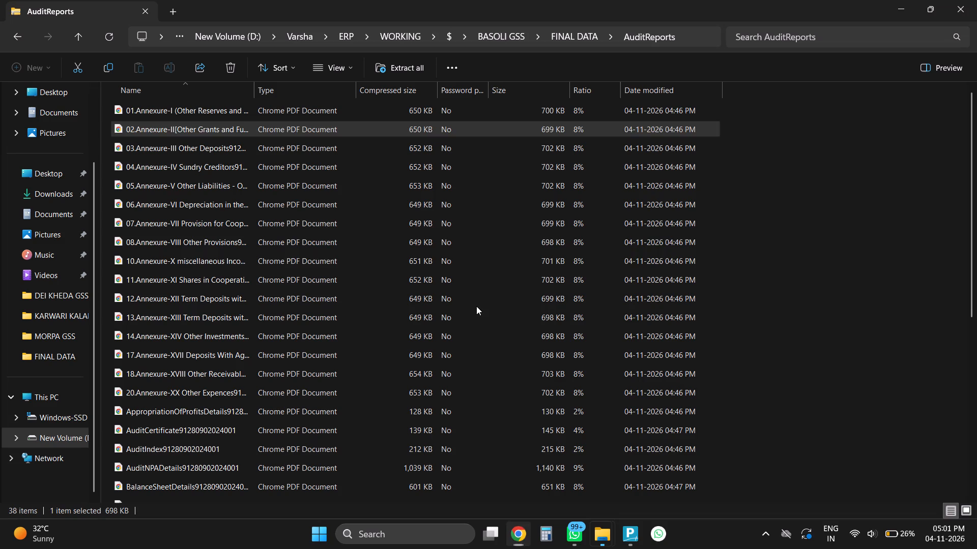
pyautogui.click(976, 0)
pyautogui.hotkey('alt', 'Tab')
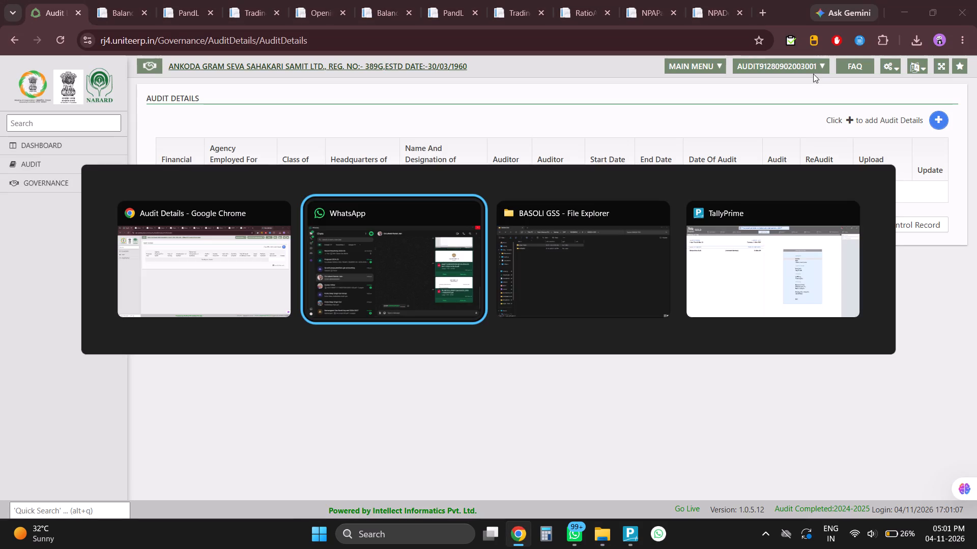
pyautogui.hotkey('alt', 'Tab')
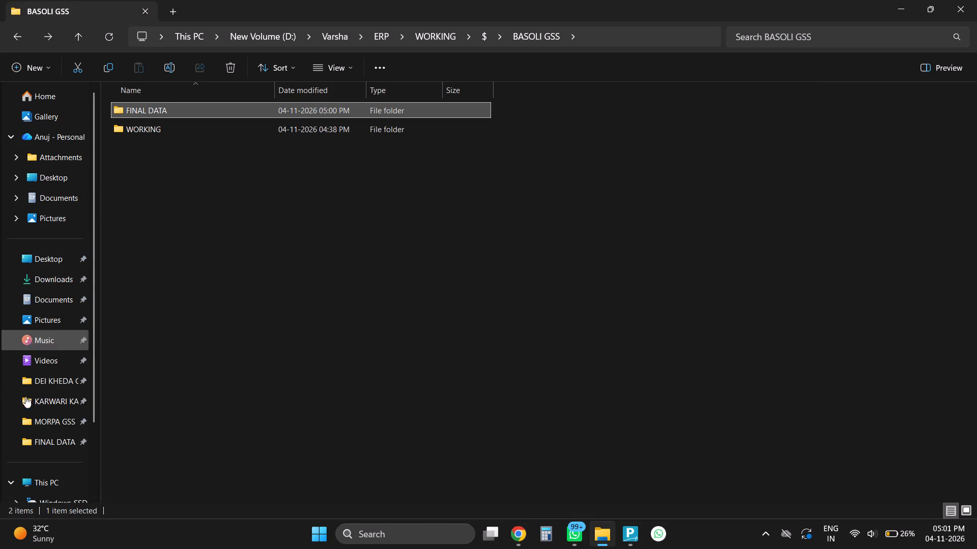
pyautogui.click(344, 33)
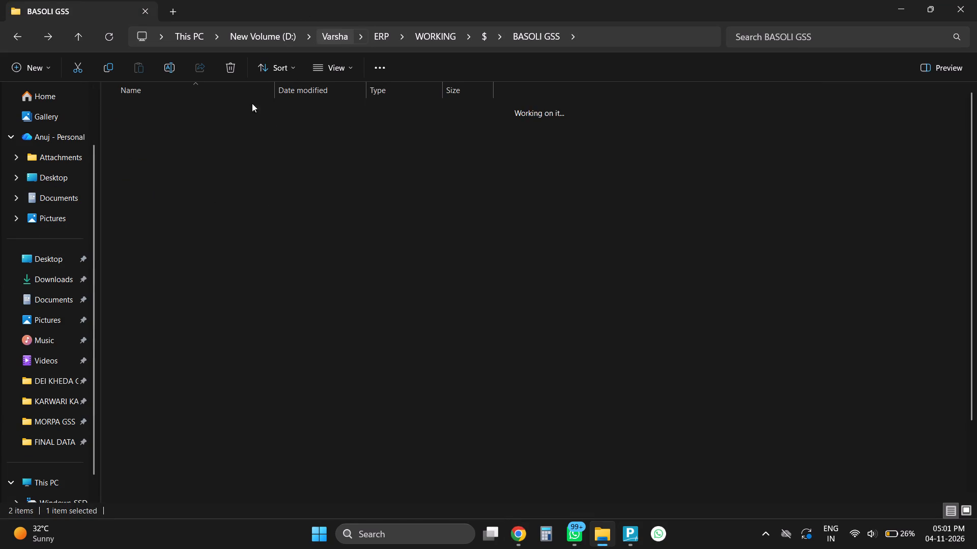
pyautogui.doubleClick(142, 167)
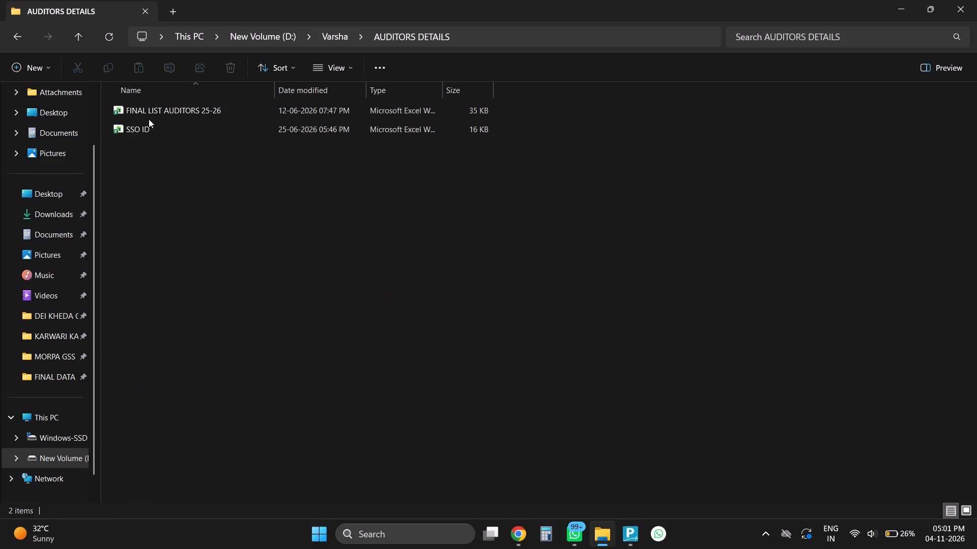
pyautogui.doubleClick(148, 113)
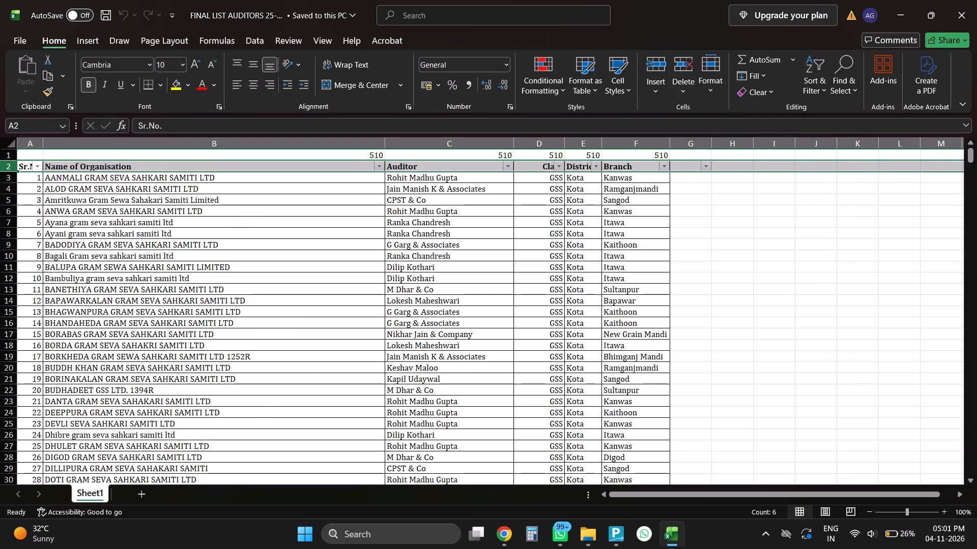
# Filter the Name of Organisation column in the FINAL LIST AUDITORS 25-26 workbook to AKODA GRAM SEVA SAHAKARI SAMITI LTD.
pyautogui.click(380, 167)
pyautogui.click(271, 315)
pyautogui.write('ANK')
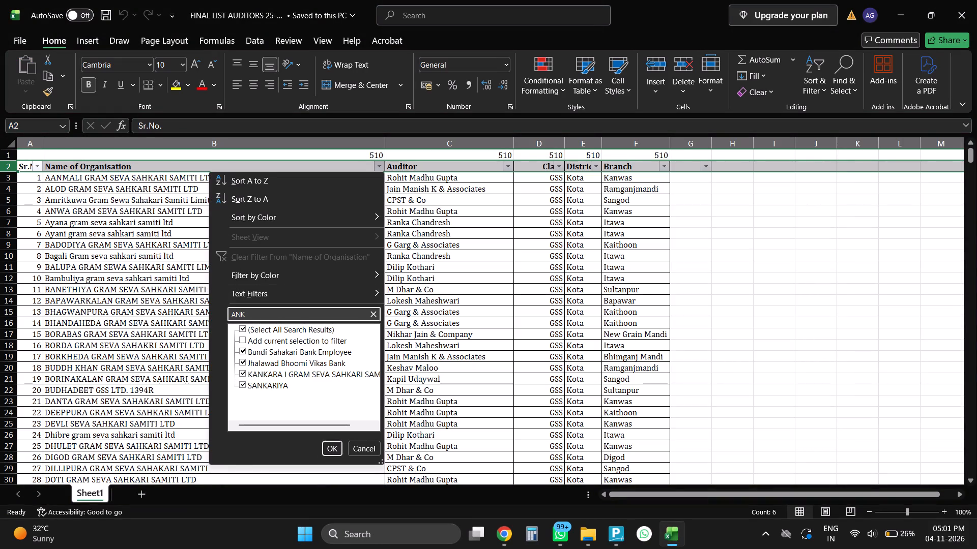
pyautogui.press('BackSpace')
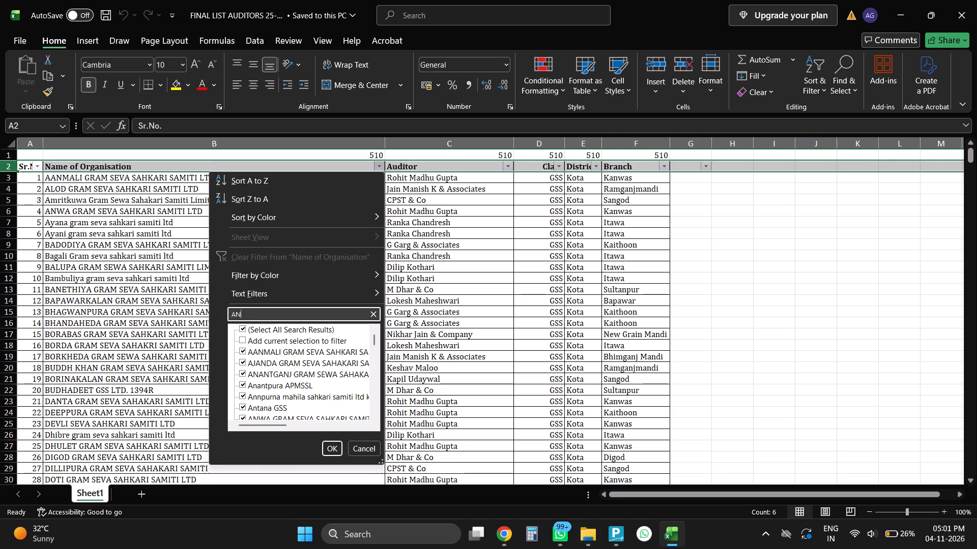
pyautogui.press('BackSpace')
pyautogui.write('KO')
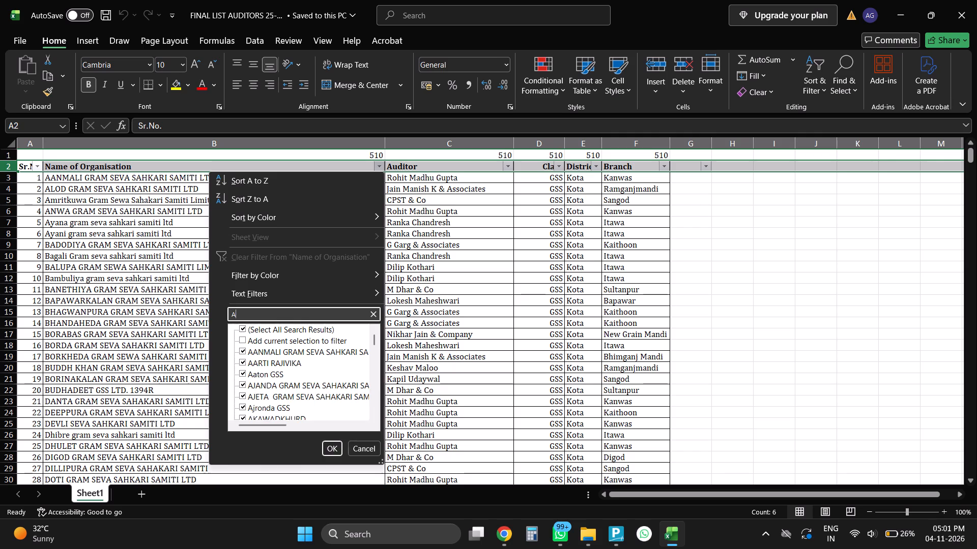
pyautogui.click(259, 328)
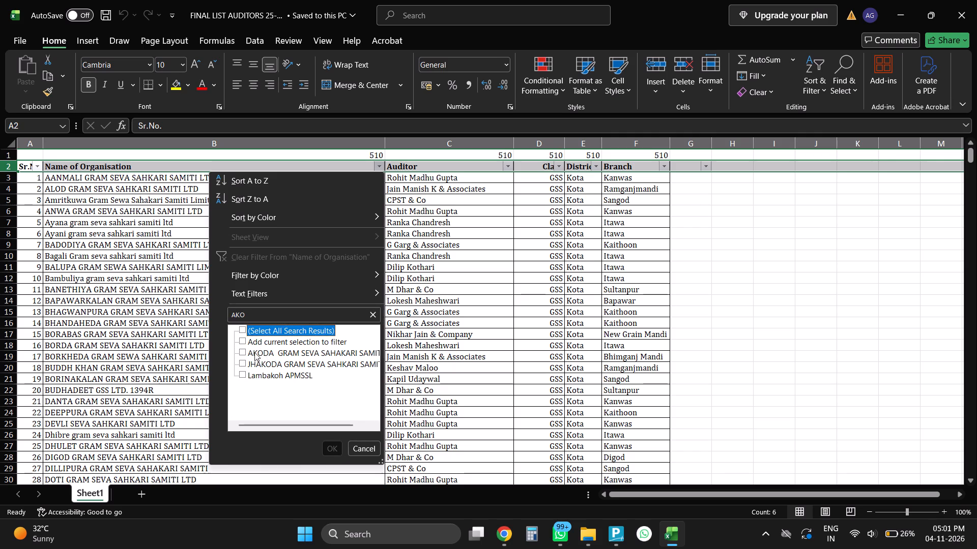
pyautogui.click(255, 351)
pyautogui.click(330, 446)
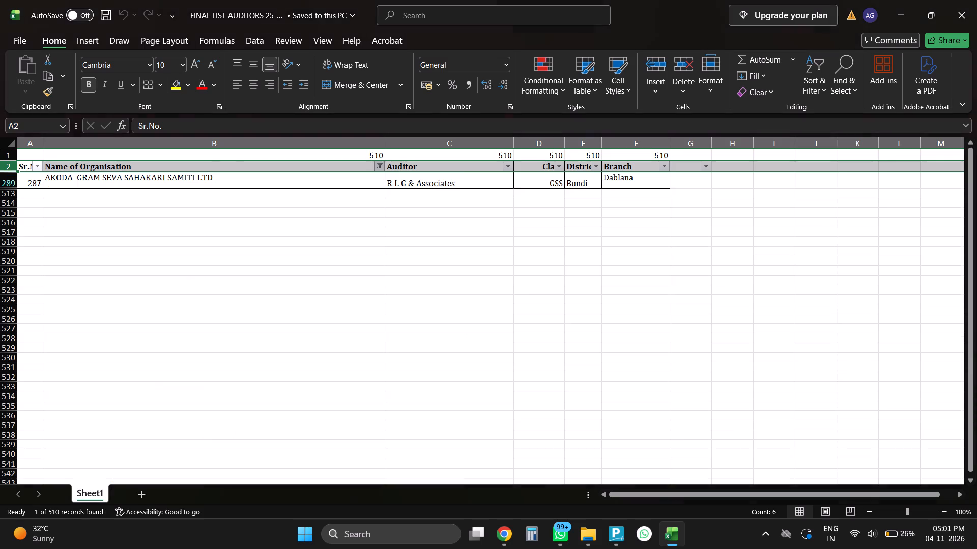
pyautogui.scroll(5, 256, 350)
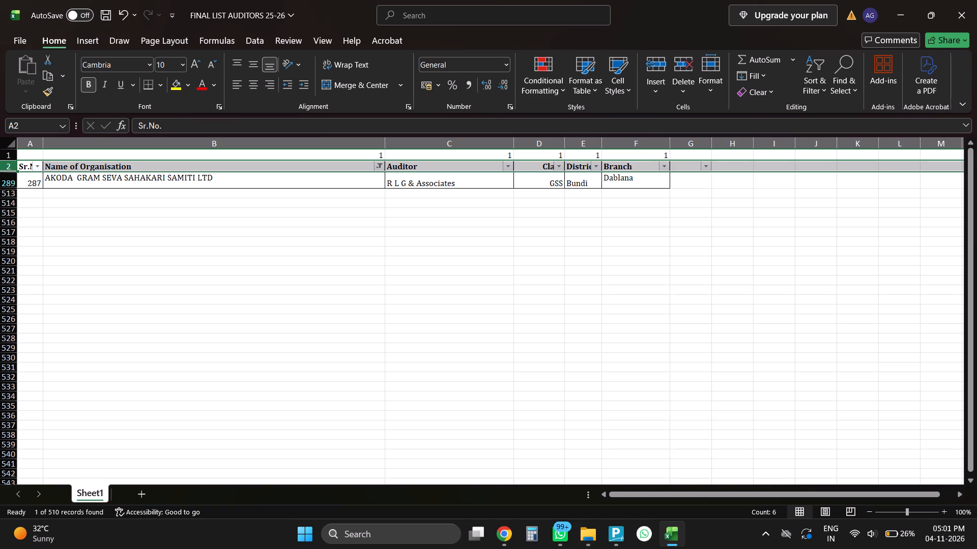
# Bring up the SSO ID workbook from the AUDITORS DETAILS folder and search its Name of Auditor filter for RLG.
pyautogui.hotkey('alt', 'Tab')
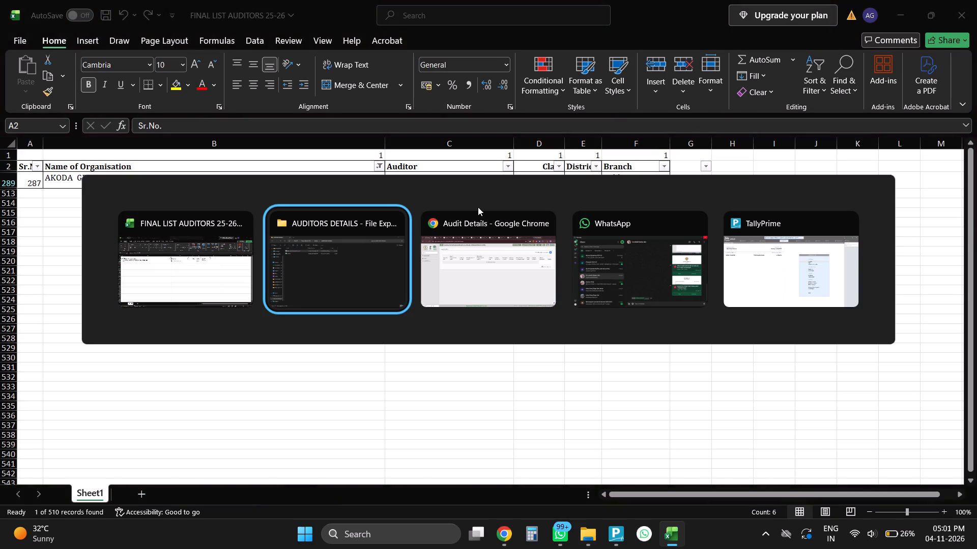
pyautogui.doubleClick(143, 124)
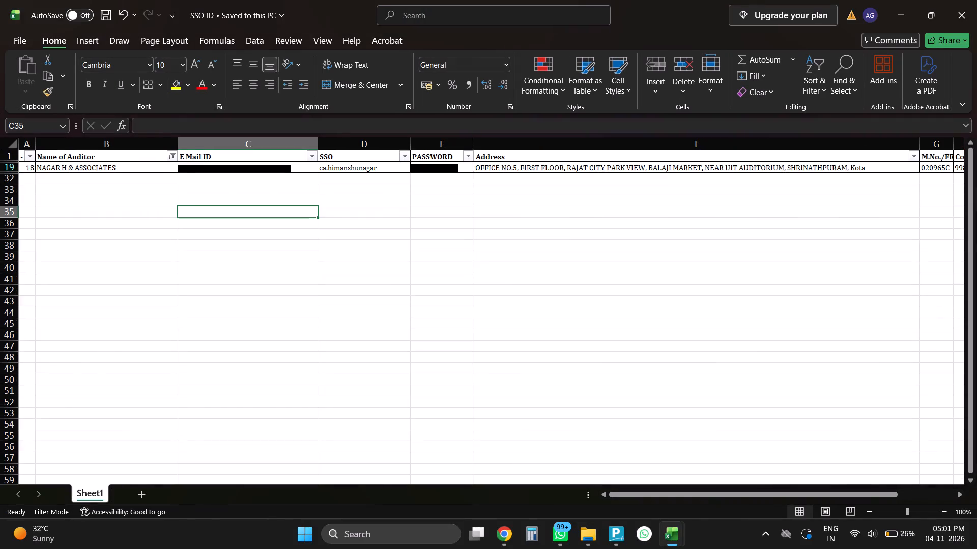
pyautogui.click(173, 156)
pyautogui.click(124, 304)
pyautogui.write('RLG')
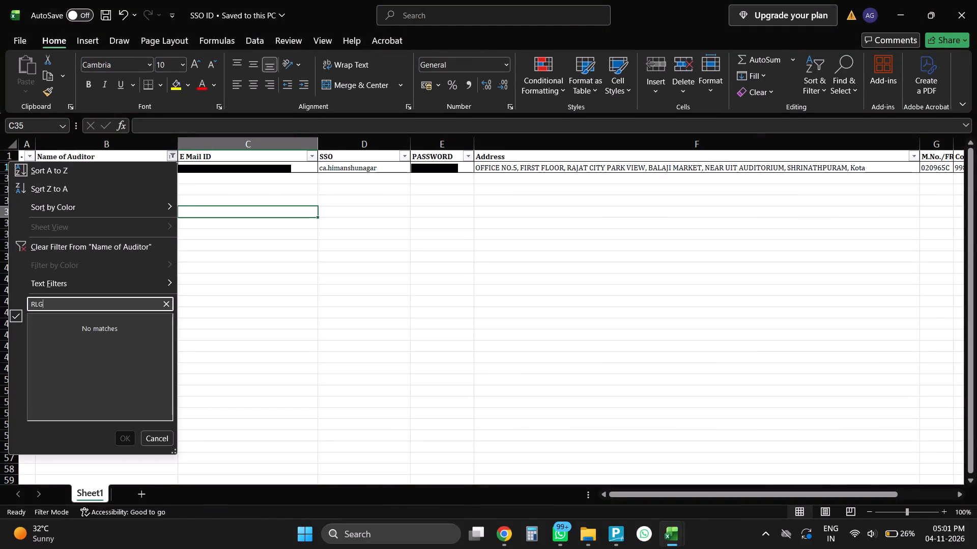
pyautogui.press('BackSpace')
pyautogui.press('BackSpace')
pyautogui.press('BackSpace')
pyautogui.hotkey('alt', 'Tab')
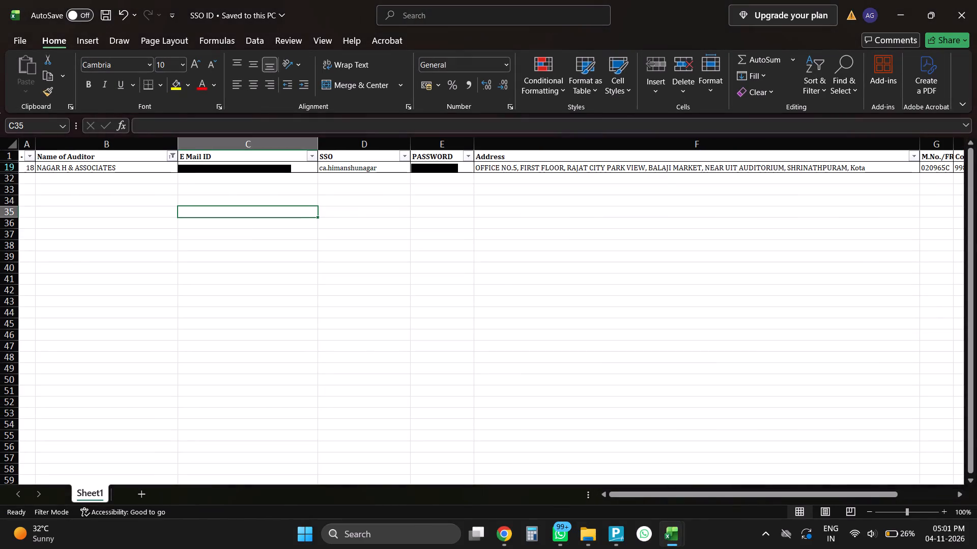
# Check the society's assigned auditor in FINAL LIST AUDITORS 25-26, and filter the SSO ID workbook's Name of Auditor column by RAM.
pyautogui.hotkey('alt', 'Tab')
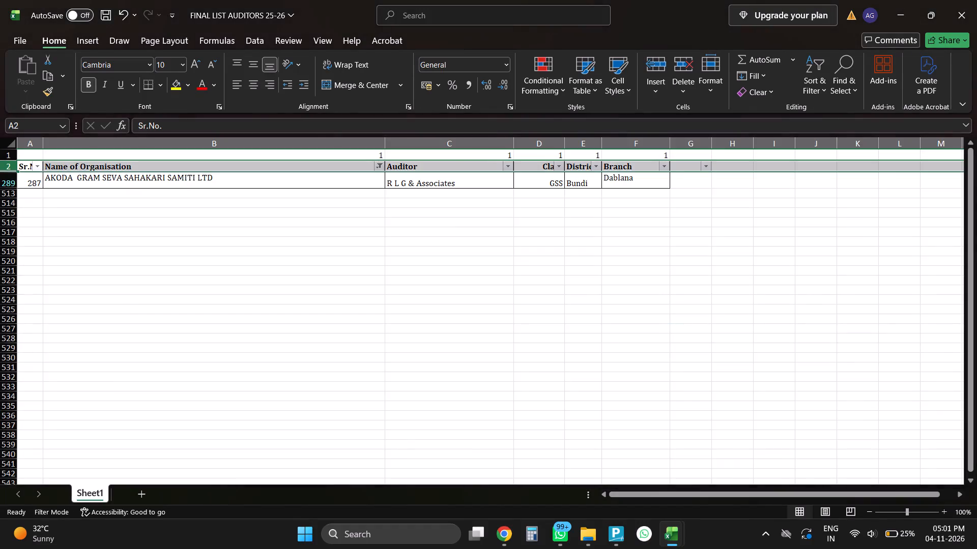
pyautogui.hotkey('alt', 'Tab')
pyautogui.click(175, 158)
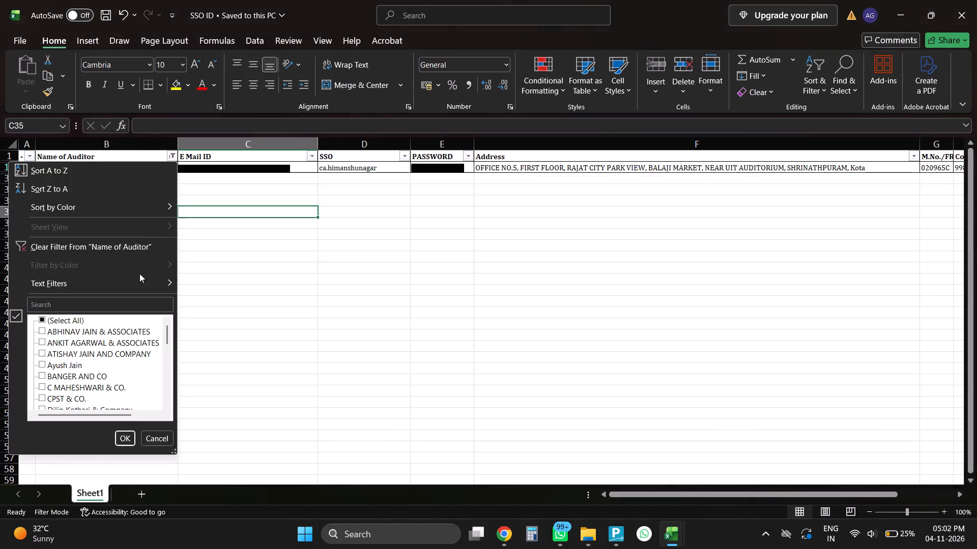
pyautogui.click(122, 299)
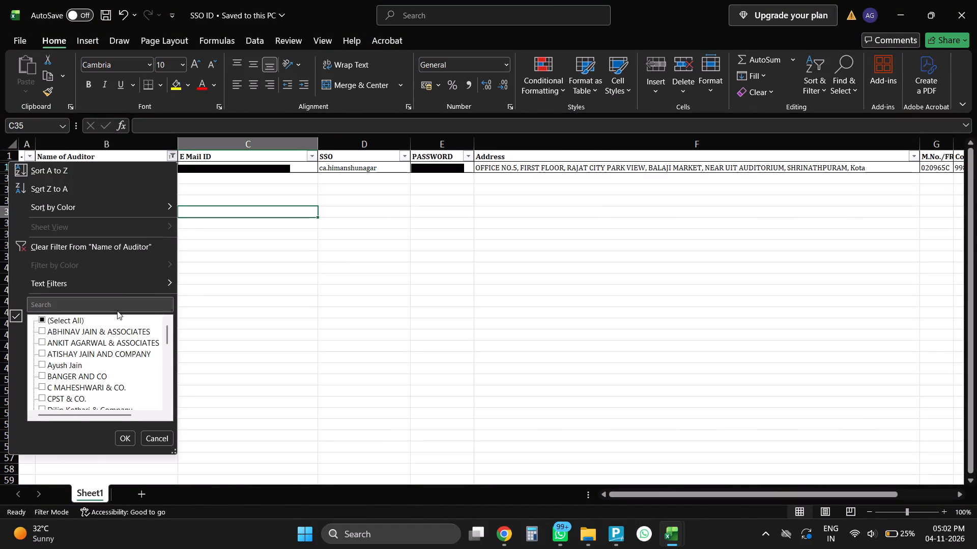
pyautogui.click(117, 311)
pyautogui.click(63, 309)
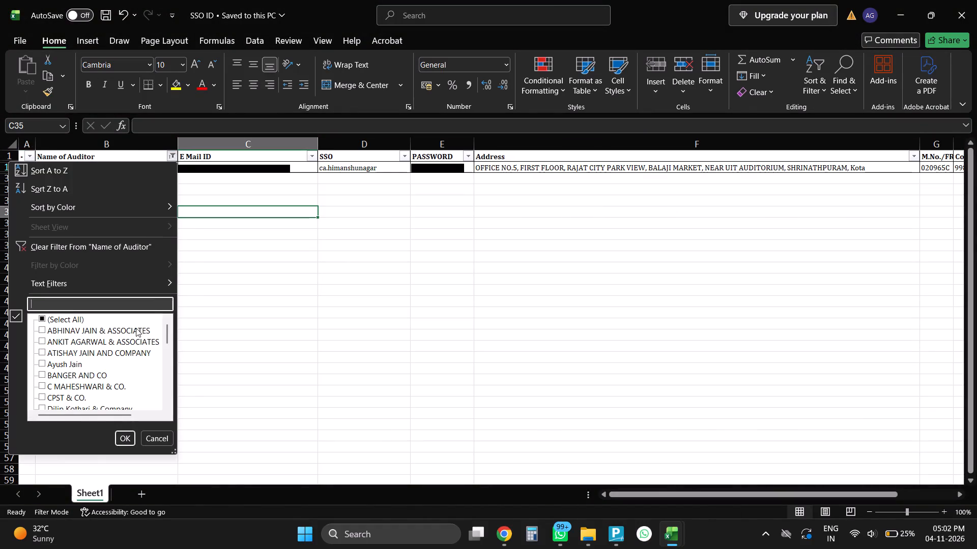
pyautogui.write('RAM')
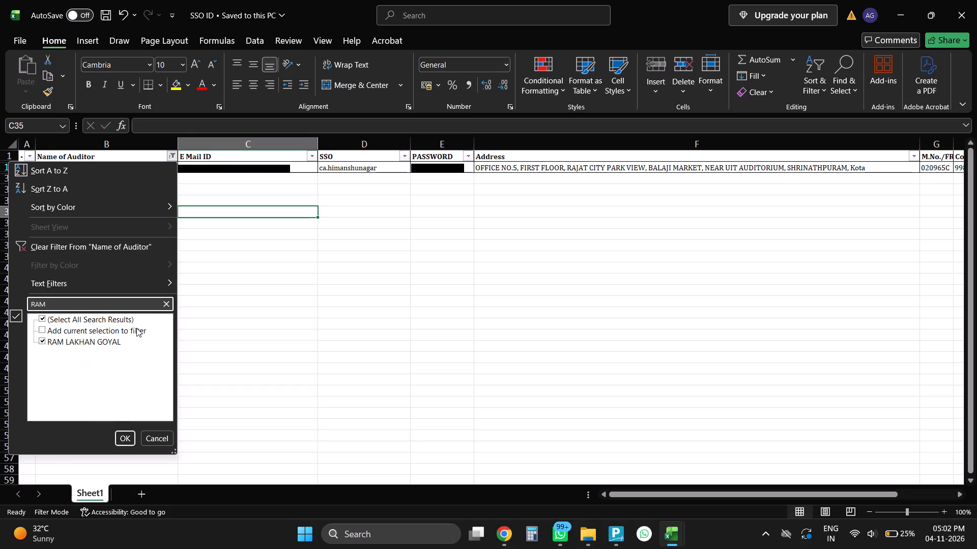
pyautogui.press('Return')
# Start a new Audit Details record in the ERP with audit type Audit, financial year 2025-2026 and agency Chartered Accountant Firm.
pyautogui.hotkey('alt', 'Tab')
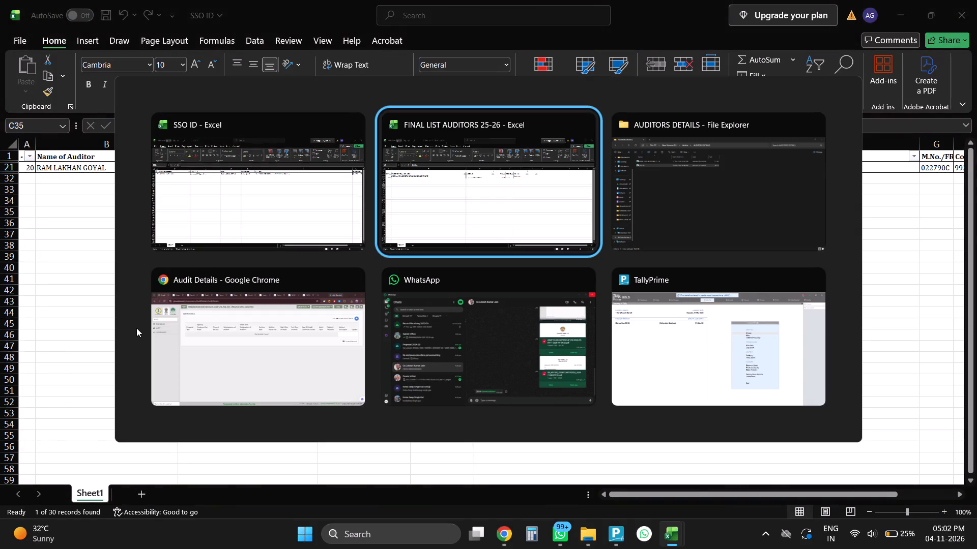
pyautogui.hotkey('alt', 'Tab')
pyautogui.hotkey('alt', 'Tab')
pyautogui.click(937, 117)
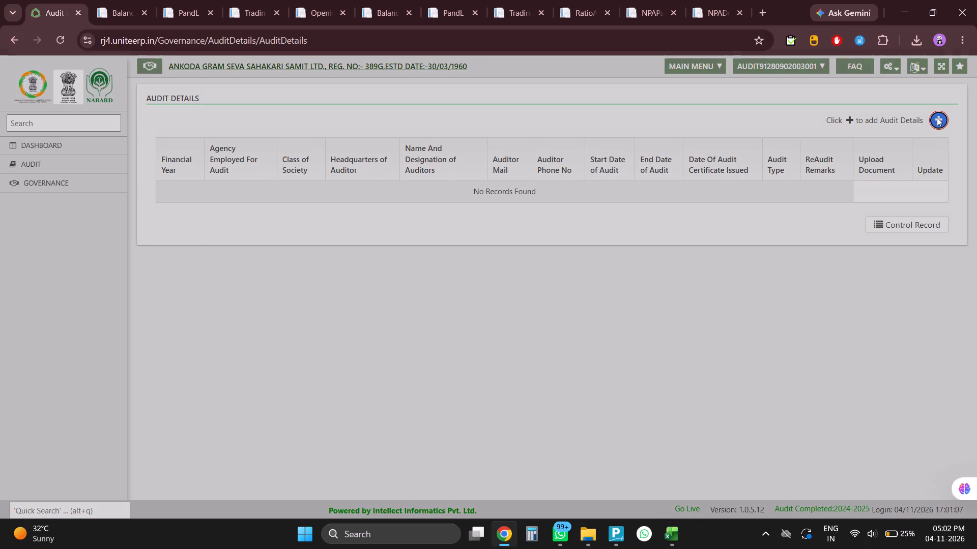
pyautogui.click(279, 151)
pyautogui.click(240, 174)
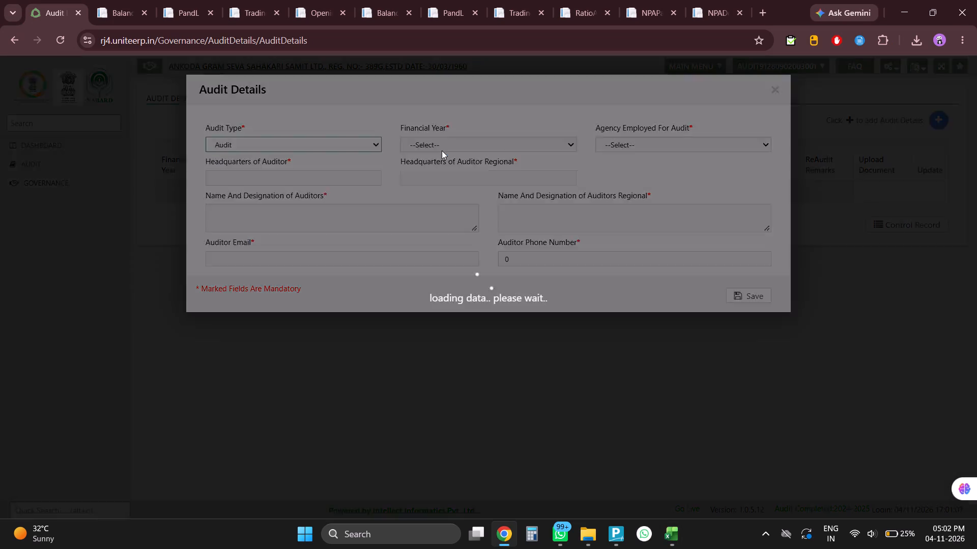
pyautogui.click(427, 145)
pyautogui.click(423, 176)
pyautogui.click(644, 142)
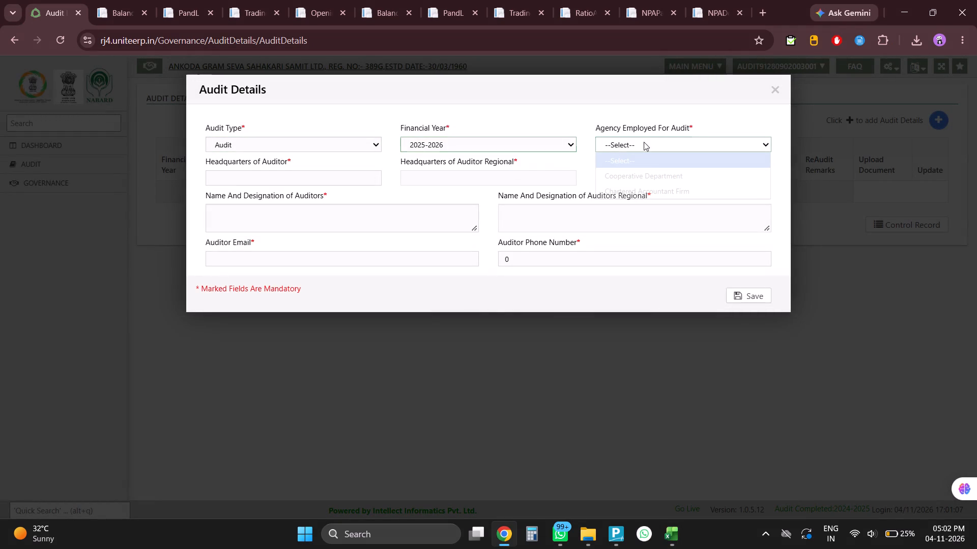
pyautogui.click(635, 186)
# Look up the auditor's address in the SSO ID workbook and enter KOTA as the Headquarters of Auditor.
pyautogui.click(257, 177)
pyautogui.hotkey('alt', 'Tab')
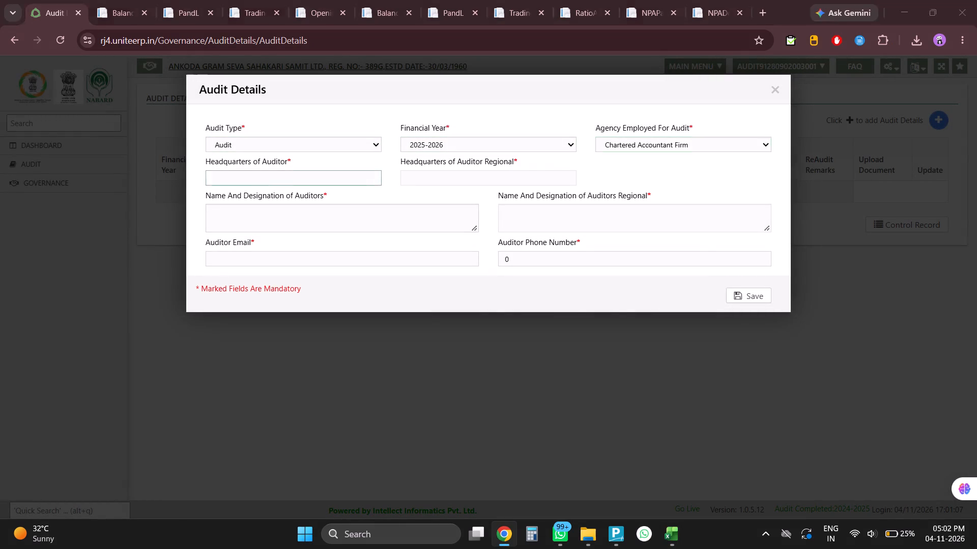
pyautogui.click(322, 166)
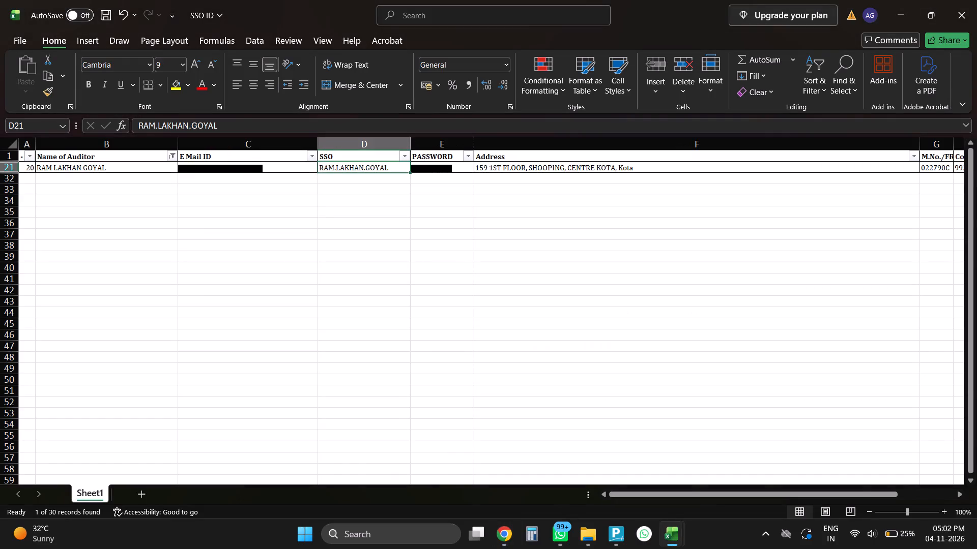
pyautogui.hotkey('alt', 'Tab')
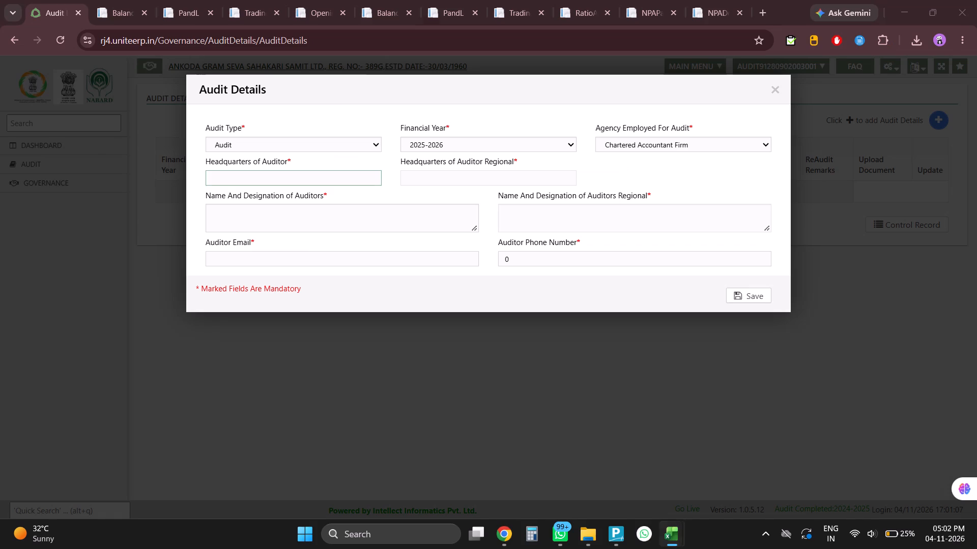
pyautogui.write('KOTA')
# Enter R L G AND ASSOCIATES as the Name And Designation of Auditors, checking the firm's name against the FINAL LIST AUDITORS 25-26 workbook.
pyautogui.click(255, 208)
pyautogui.hotkey('alt', 'Tab')
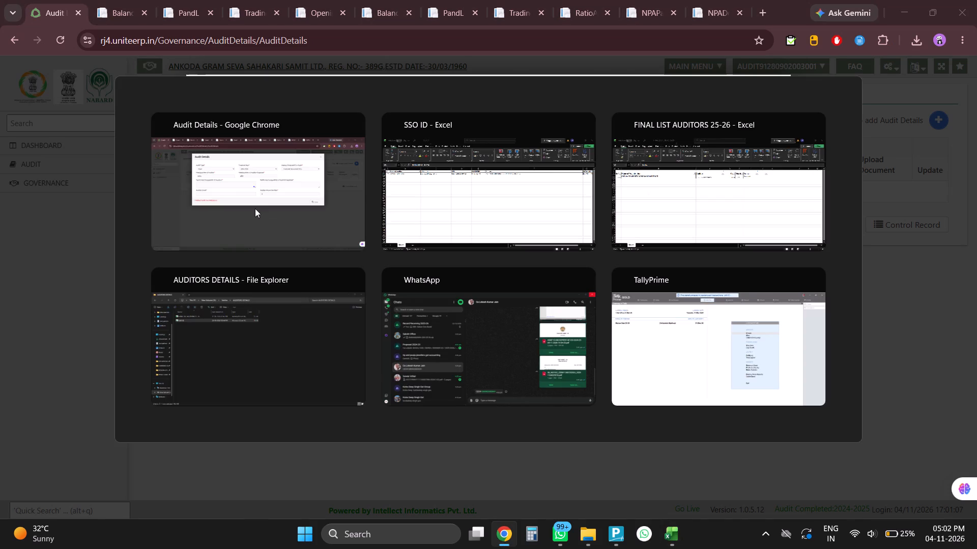
pyautogui.hotkey('alt', 'Tab')
pyautogui.hotkey('alt', 'Tab')
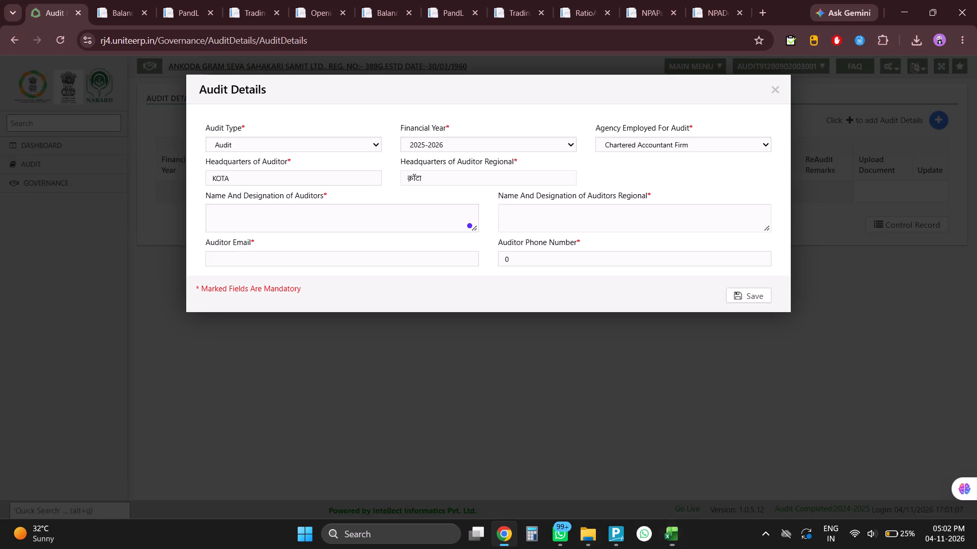
pyautogui.write('RLG')
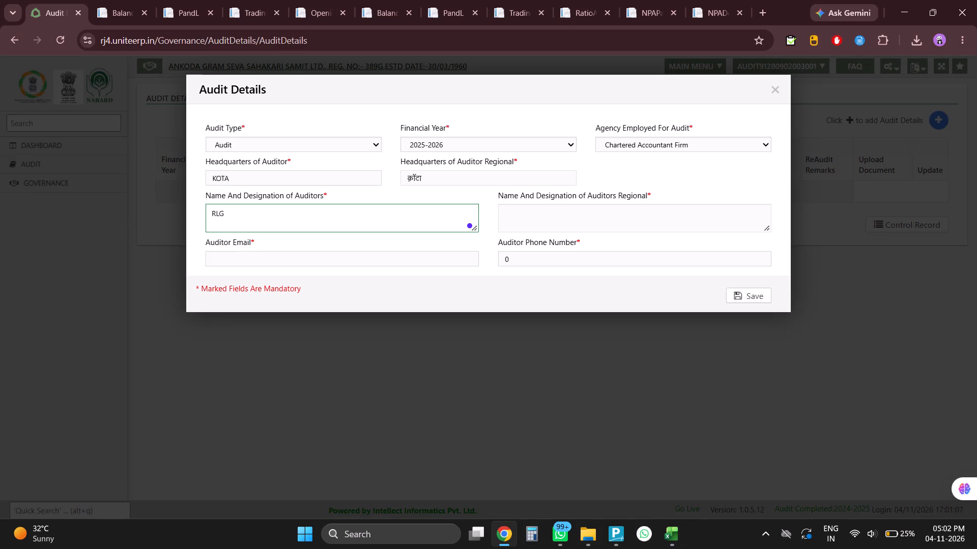
pyautogui.press('BackSpace')
pyautogui.press('BackSpace')
pyautogui.press('space')
pyautogui.write('L G')
pyautogui.press('space')
pyautogui.write('AND')
pyautogui.press('space')
pyautogui.write('ASSOCCIATES')
pyautogui.click(352, 284)
pyautogui.hotkey('alt', 'Tab')
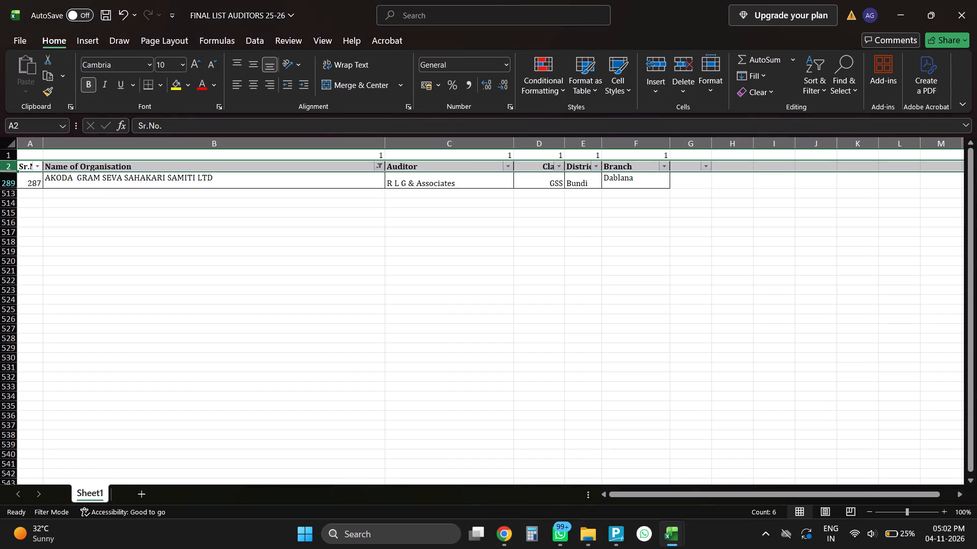
pyautogui.hotkey('alt', 'Tab')
pyautogui.click(266, 215)
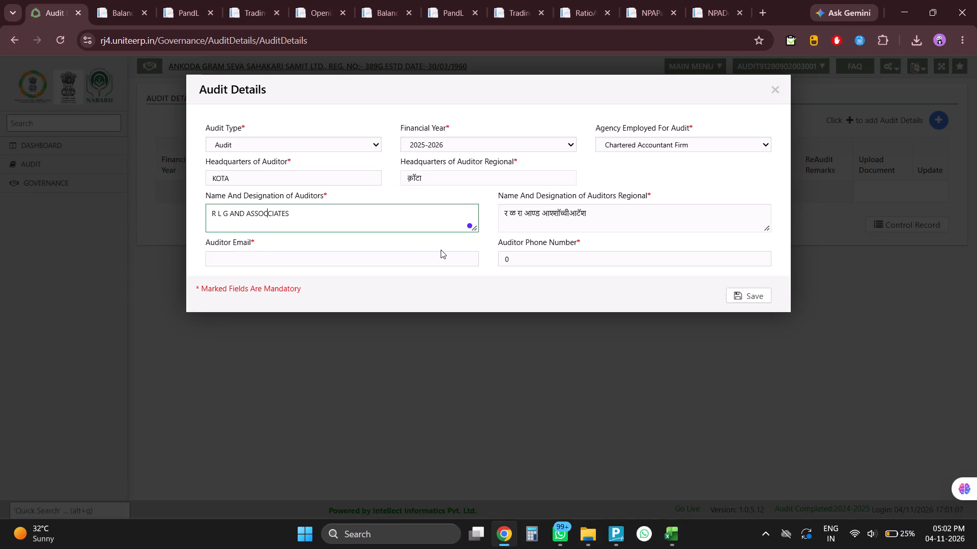
pyautogui.press('BackSpace')
pyautogui.click(423, 300)
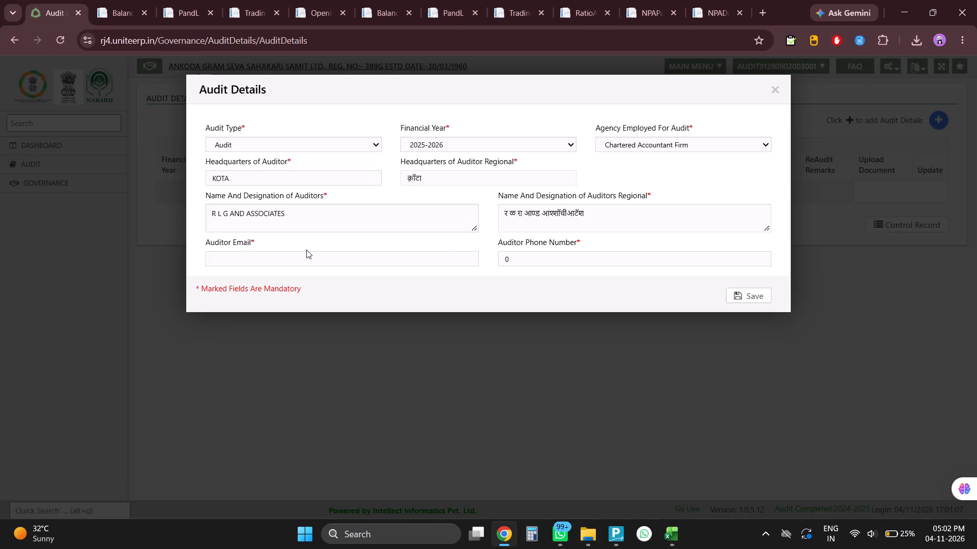
# Copy the auditor's e-mail address from the SSO ID workbook into the Auditor Email field.
pyautogui.hotkey('alt', 'Tab')
pyautogui.hotkey('alt', 'Tab')
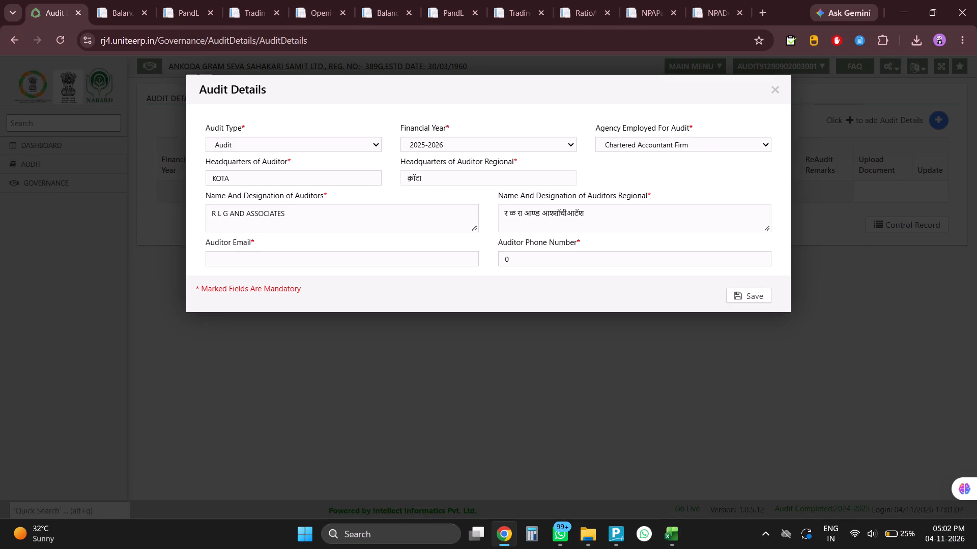
pyautogui.click(260, 253)
pyautogui.hotkey('alt', 'Tab')
pyautogui.hotkey('alt', 'Tab')
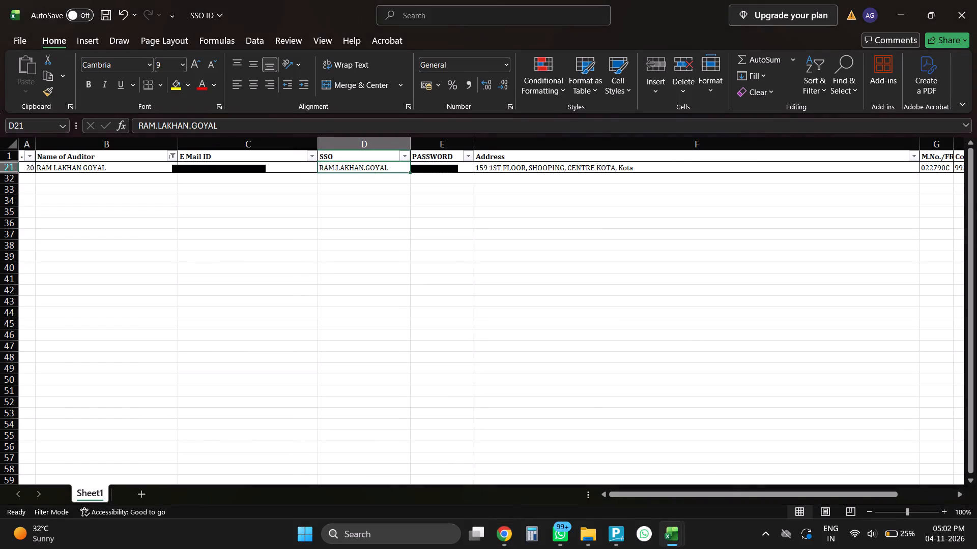
pyautogui.press('Left')
pyautogui.hotkey('ctrl', 'c')
pyautogui.hotkey('alt', 'Tab')
pyautogui.click(277, 259)
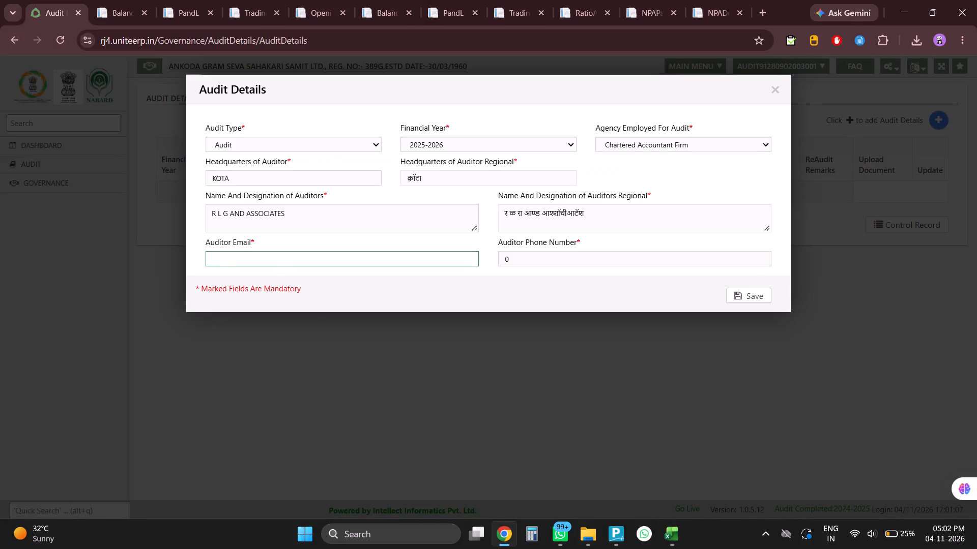
pyautogui.hotkey('ctrl', 'v')
pyautogui.click(398, 289)
# Replace the 0 in Auditor Phone Number with the contact number copied from the auditor's row in the SSO ID workbook.
pyautogui.hotkey('alt', 'Tab')
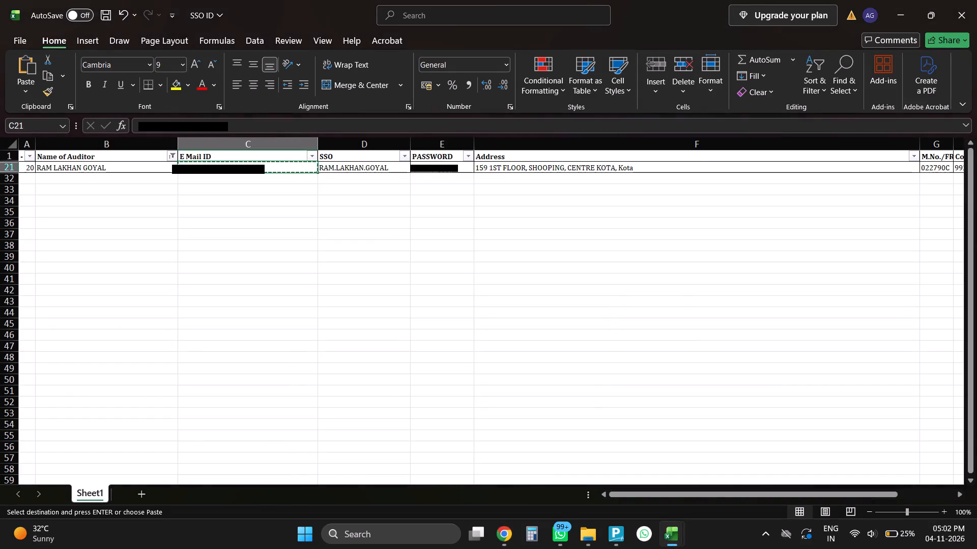
pyautogui.press('Right')
pyautogui.press('Right')
pyautogui.press('Right')
pyautogui.press('Right')
pyautogui.press('Right')
pyautogui.press('Right')
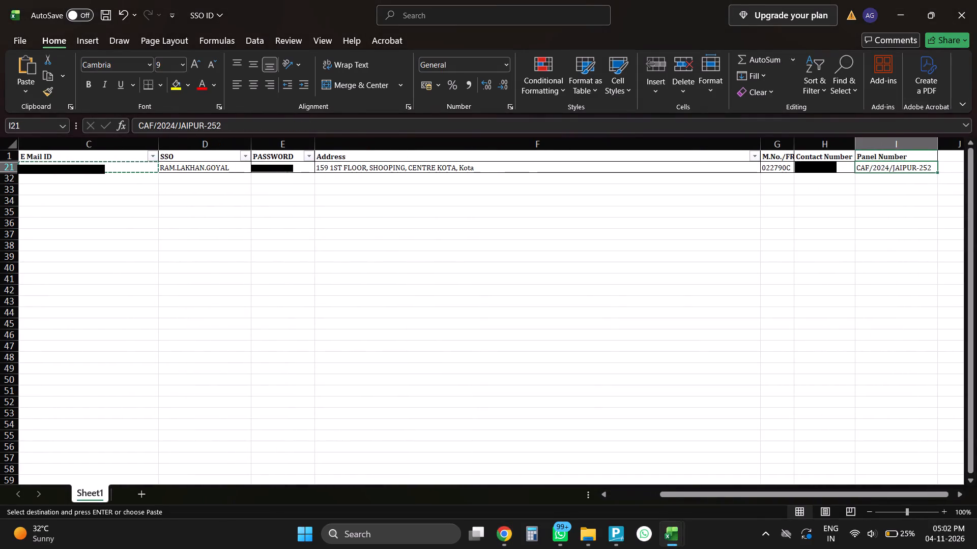
pyautogui.press('Left')
pyautogui.hotkey('ctrl', 'c')
pyautogui.hotkey('alt', 'Tab')
pyautogui.moveTo(528, 259); pyautogui.dragTo(510, 259)
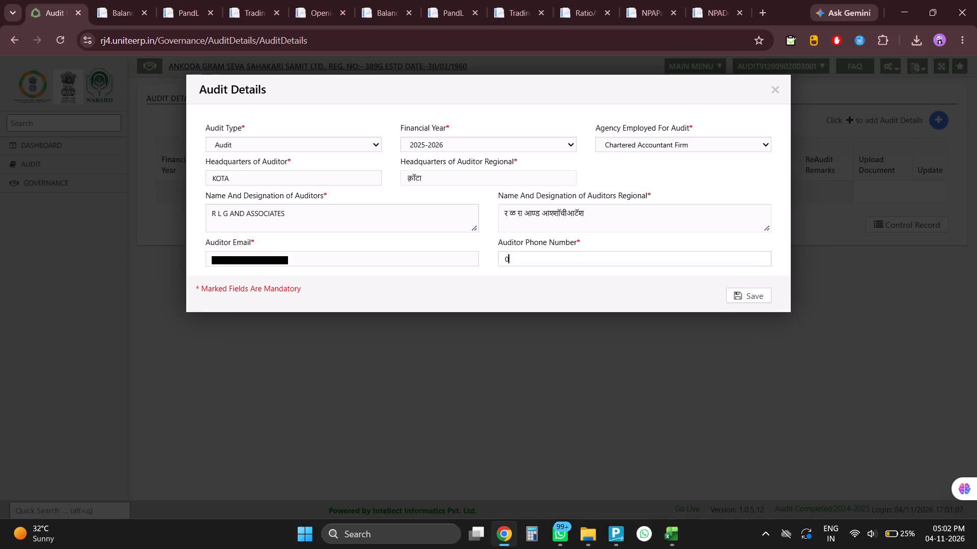
pyautogui.moveTo(510, 259); pyautogui.dragTo(493, 258)
pyautogui.hotkey('ctrl', 'v')
pyautogui.click(521, 293)
# Save the new Audit Details record and agree to continue with the submission.
pyautogui.click(748, 295)
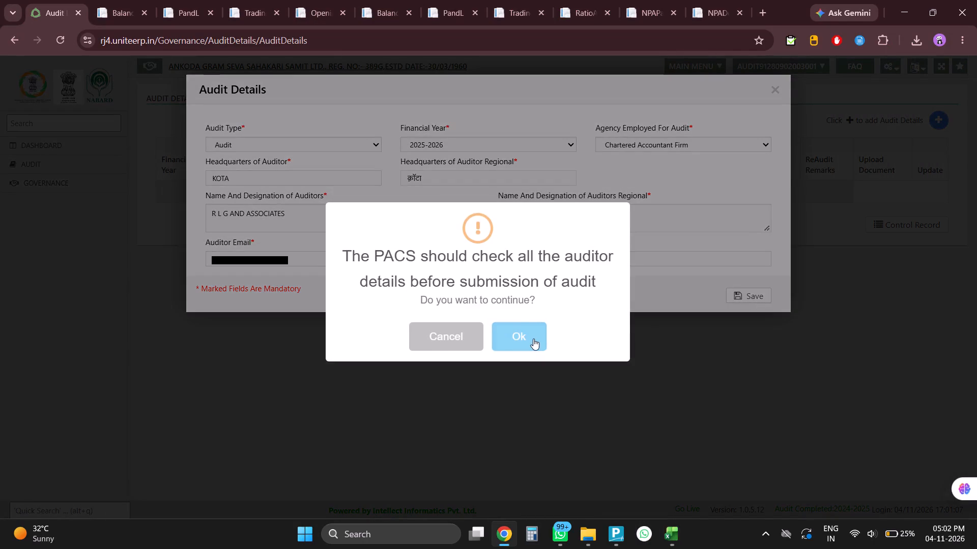
pyautogui.click(529, 339)
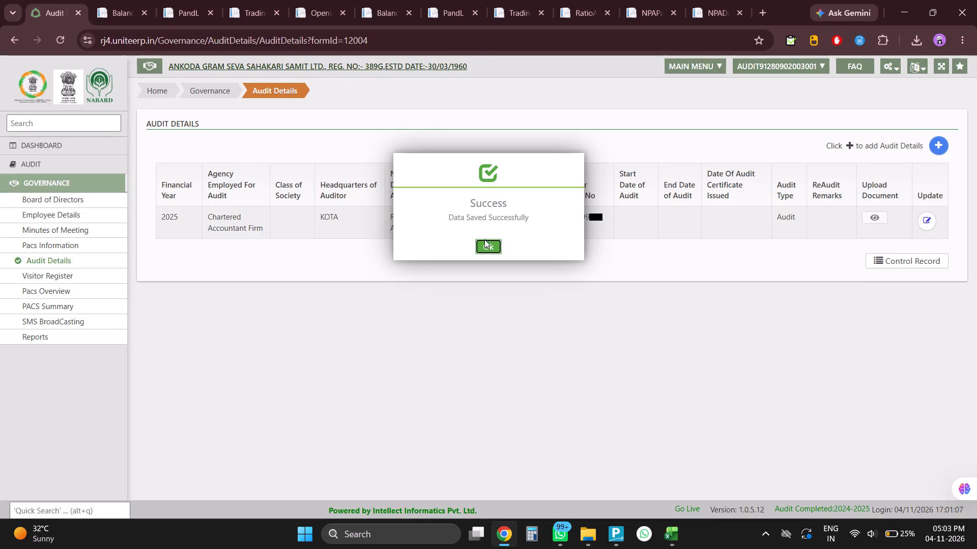
# Open the Audit module, load the Day Book for year code 2025-2026, and list March's transaction dates.
pyautogui.click(487, 253)
pyautogui.click(57, 90)
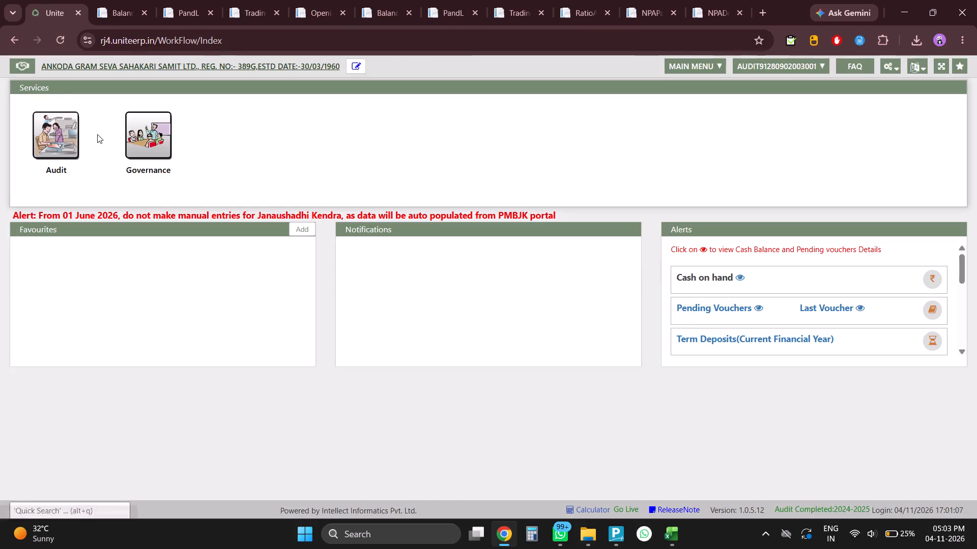
pyautogui.click(69, 138)
pyautogui.click(496, 256)
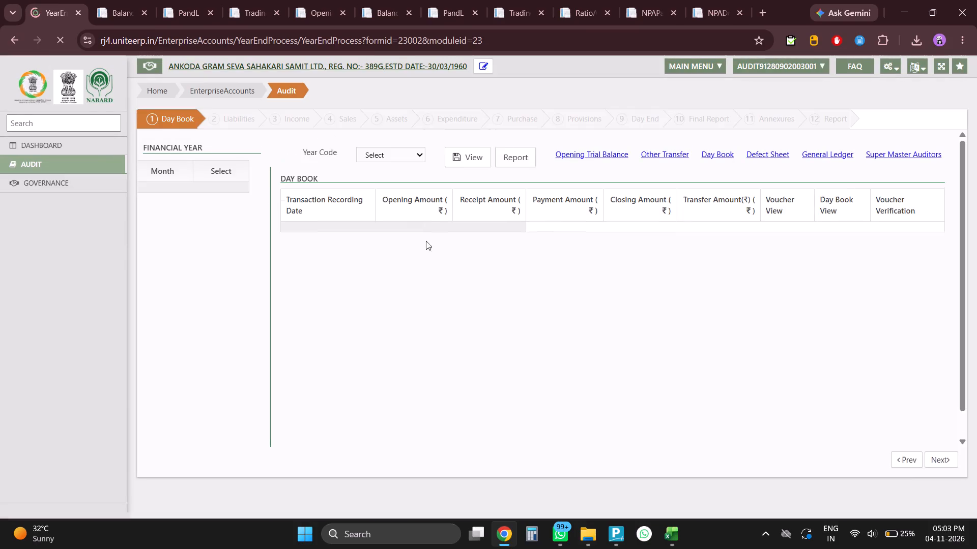
pyautogui.click(396, 154)
pyautogui.click(379, 200)
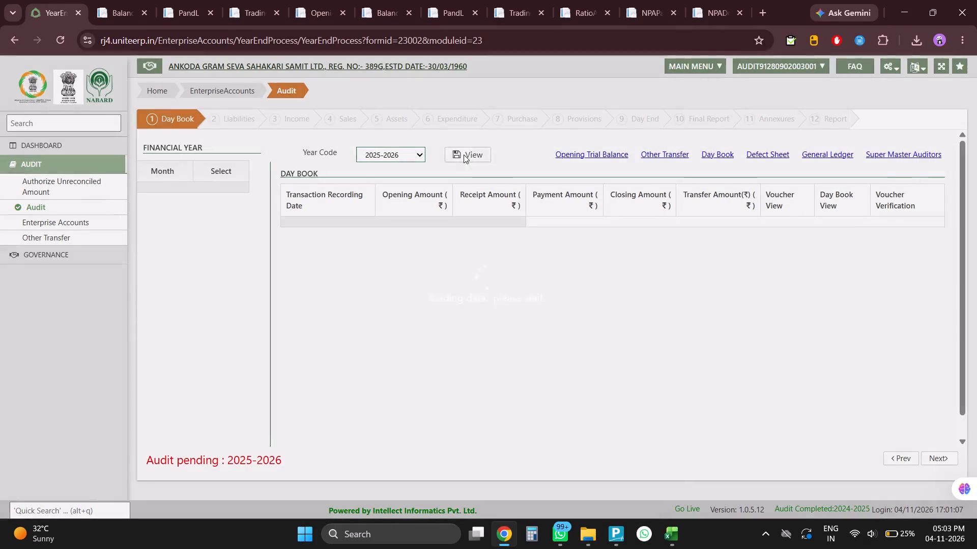
pyautogui.click(464, 155)
pyautogui.scroll(-5, 194, 277)
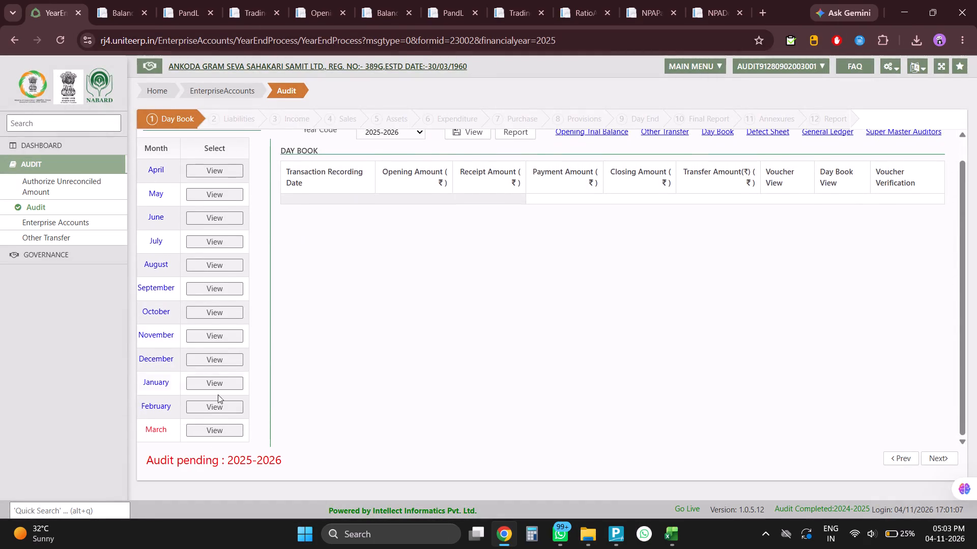
pyautogui.click(216, 423)
pyautogui.click(216, 424)
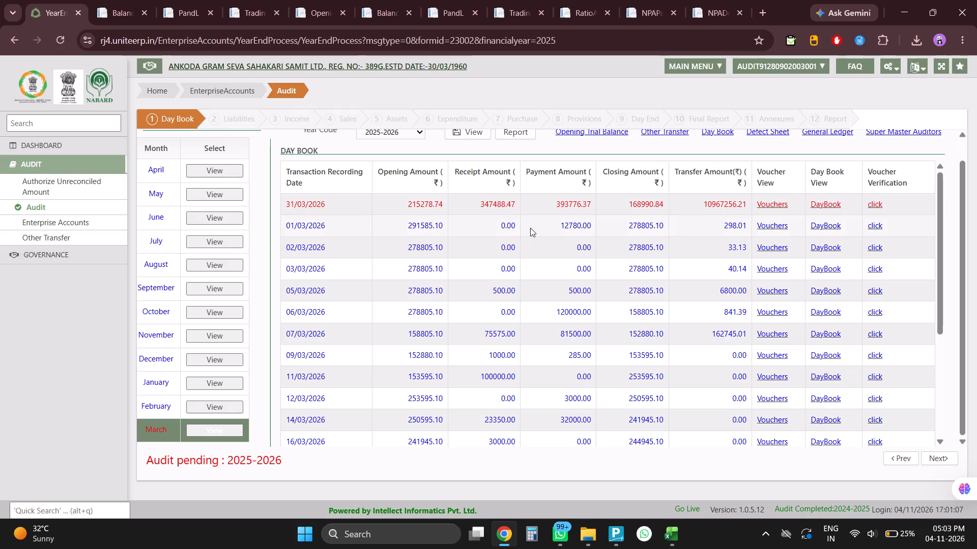
# Open voucher verification for 31/03/2026 and save vouchers 71, 73 and 76 as Verified.
pyautogui.click(874, 200)
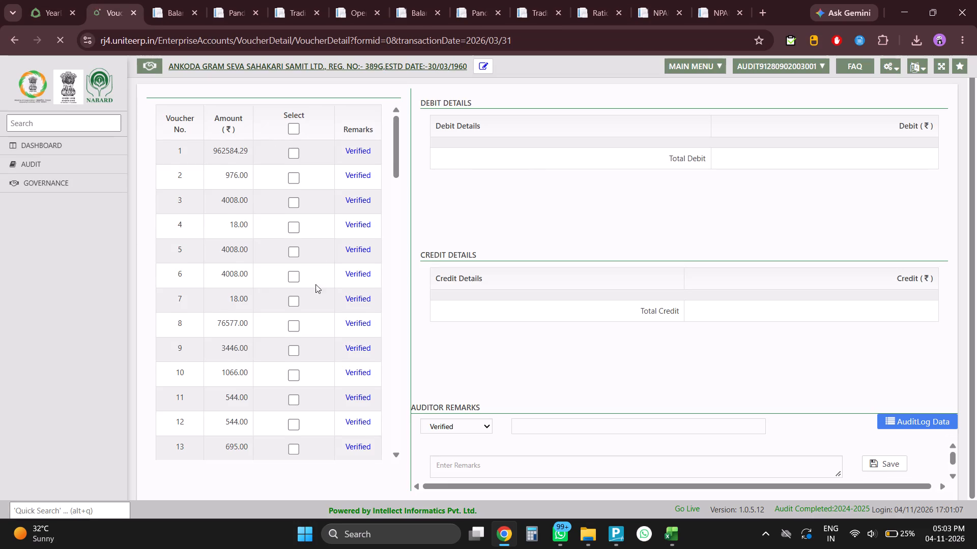
pyautogui.scroll(-17, 315, 292)
pyautogui.scroll(-12, 315, 293)
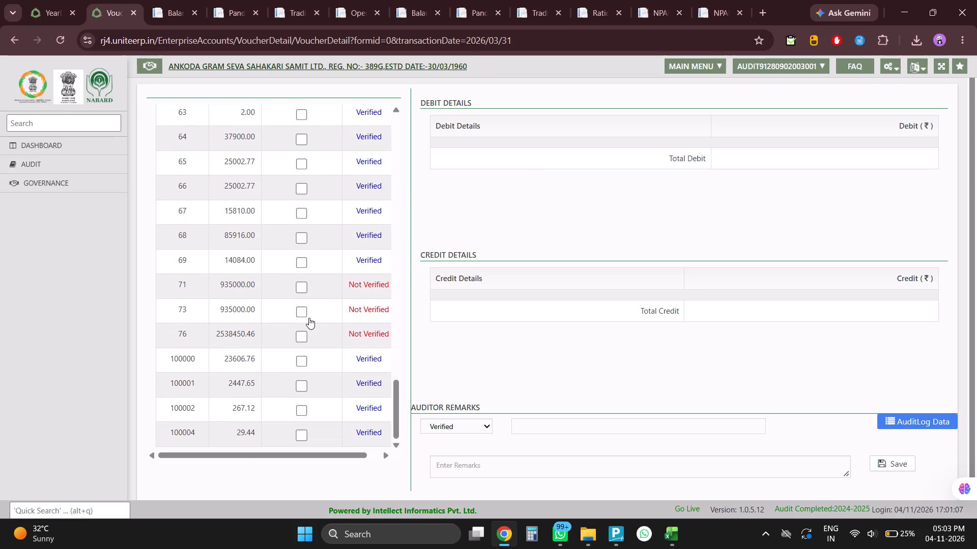
pyautogui.click(300, 287)
pyautogui.hotkey('alt', 's')
pyautogui.hotkey('alt', 's')
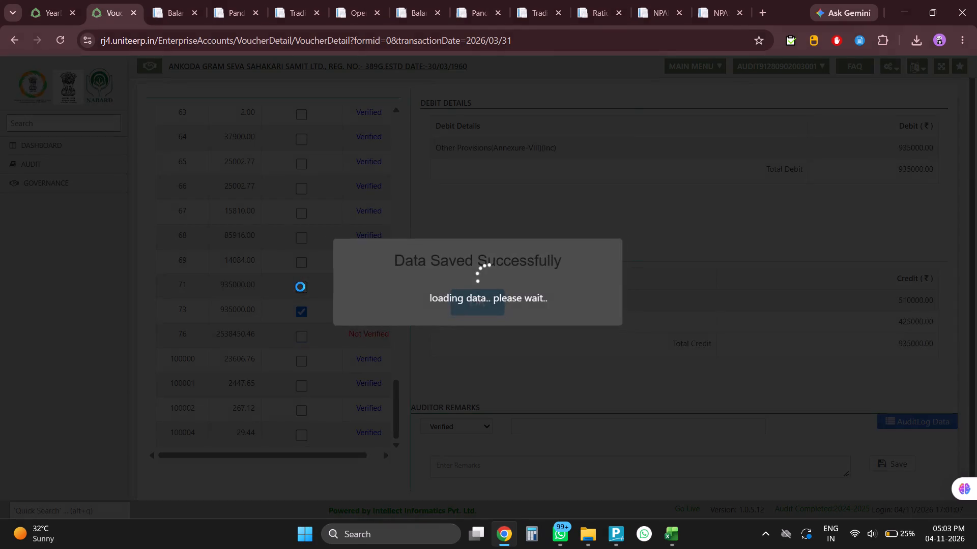
pyautogui.hotkey('alt', 's')
pyautogui.hotkey('alt', 's')
pyautogui.click(476, 303)
pyautogui.scroll(-7, 349, 292)
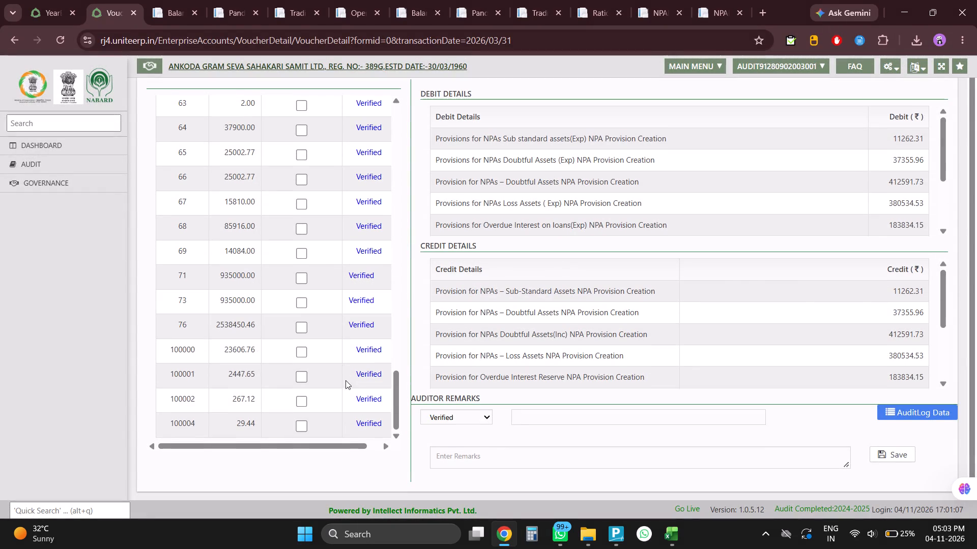
pyautogui.scroll(-2, 346, 380)
# Reload the year-end audit page and close the voucher verification page and all the open report PDFs.
pyautogui.click(39, 0)
pyautogui.press('F5')
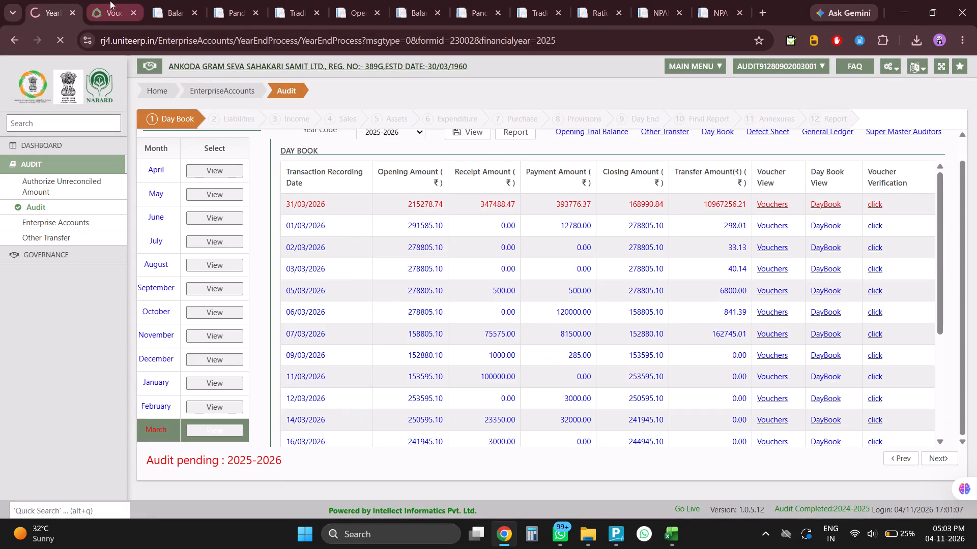
pyautogui.click(117, 3)
pyautogui.click(136, 9)
pyautogui.click(135, 11)
pyautogui.tripleClick(135, 11)
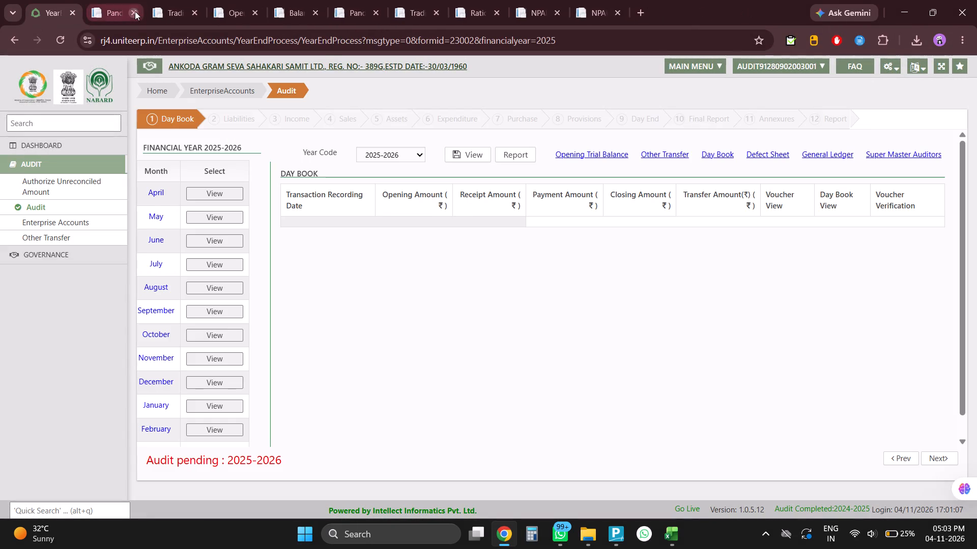
pyautogui.tripleClick(134, 12)
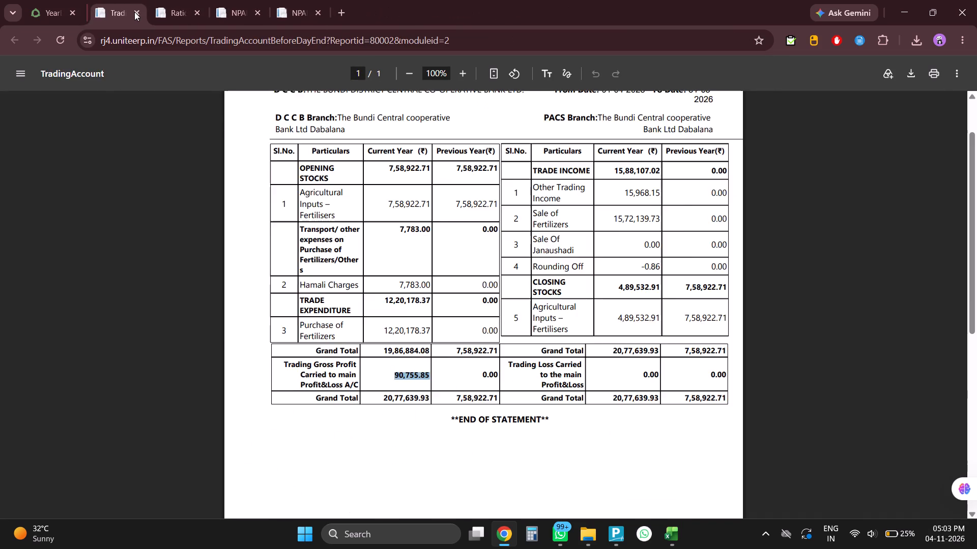
pyautogui.tripleClick(134, 12)
pyautogui.click(134, 12)
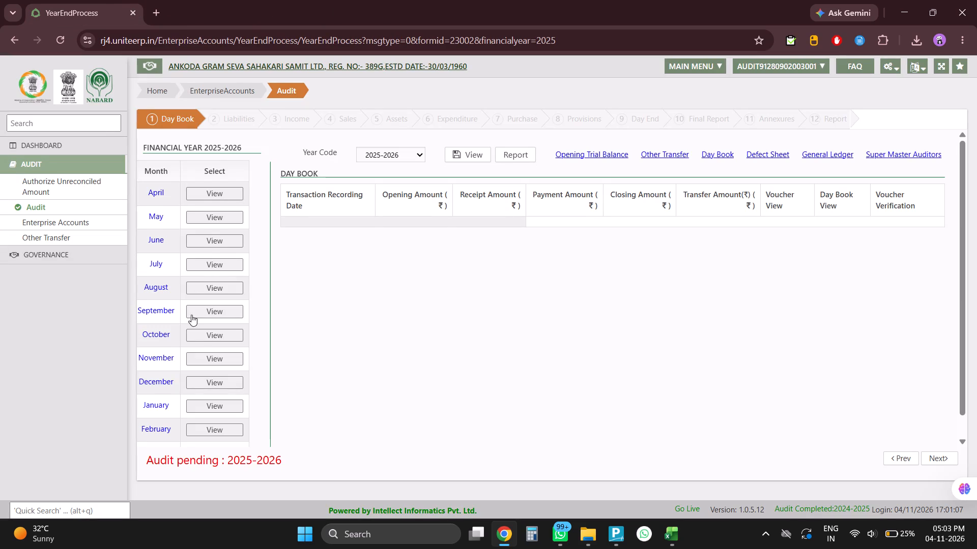
# Advance the 2025-2026 audit from Day Book through Liabilities, Income, Sales, Assets, Expenditure, Purchase and Provisions to the Day End stage.
pyautogui.scroll(-6, 195, 334)
pyautogui.scroll(-3, 238, 372)
pyautogui.scroll(5, 409, 318)
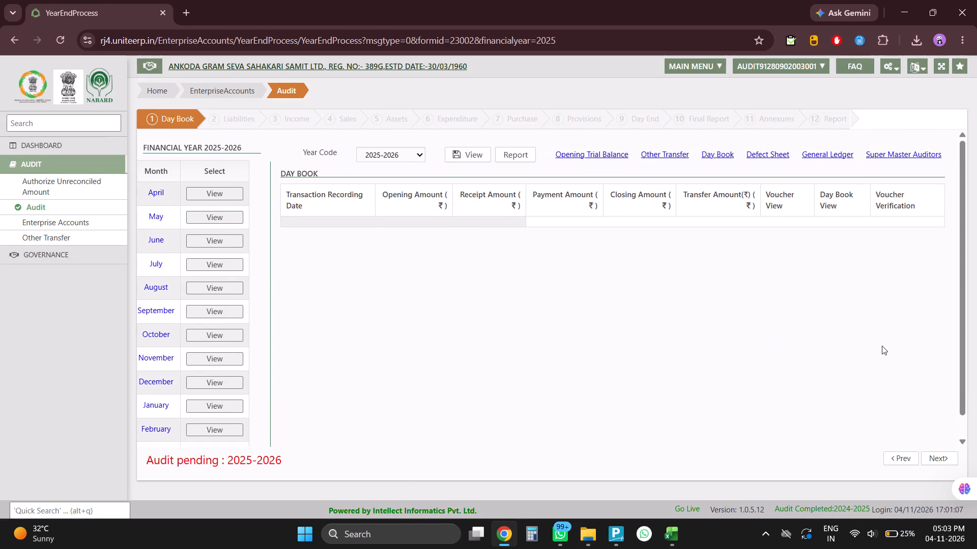
pyautogui.hotkey('alt', 'n')
pyautogui.hotkey('alt', 'n')
pyautogui.hotkey('alt', 'n')
pyautogui.hotkey('alt', 'n')
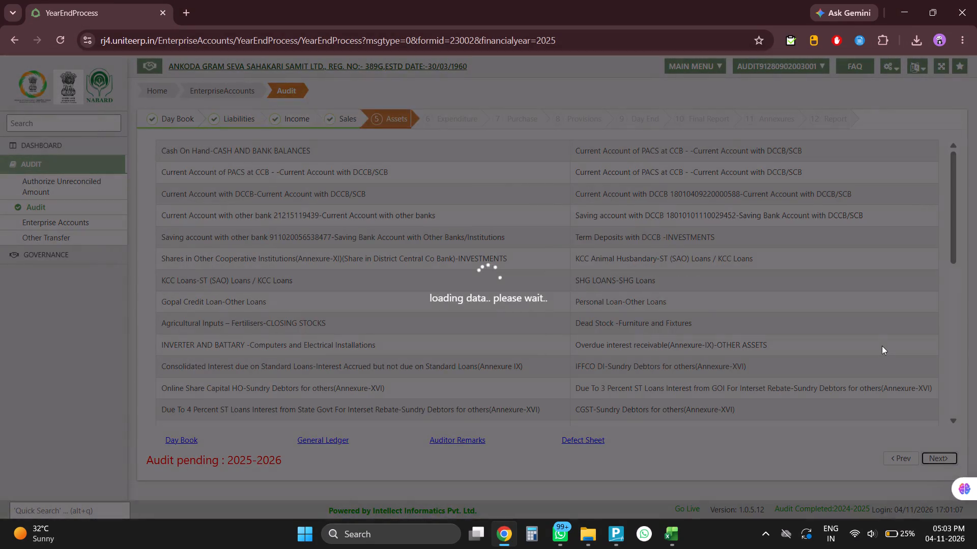
pyautogui.hotkey('alt', 'n')
pyautogui.hotkey('alt', 'n')
pyautogui.hotkey('alt', 'n')
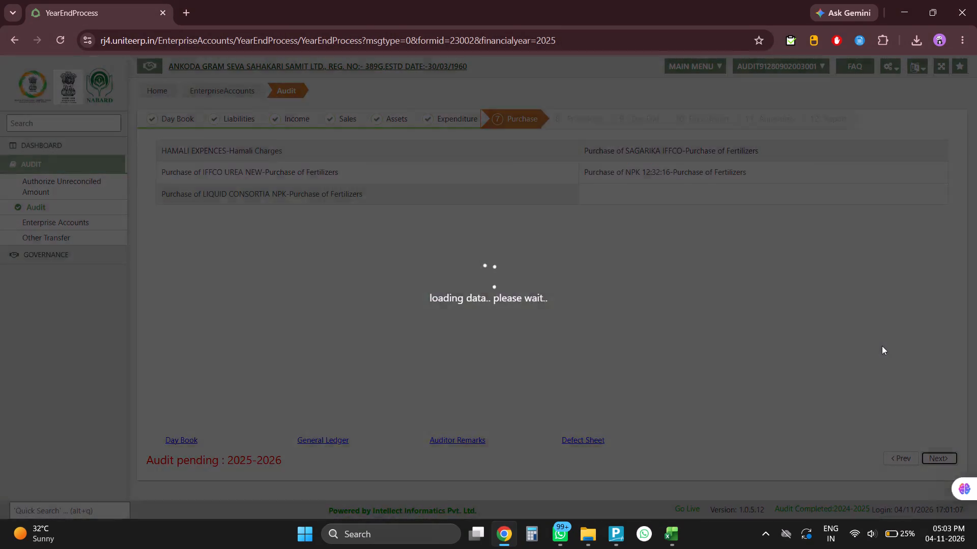
pyautogui.hotkey('alt', 'n')
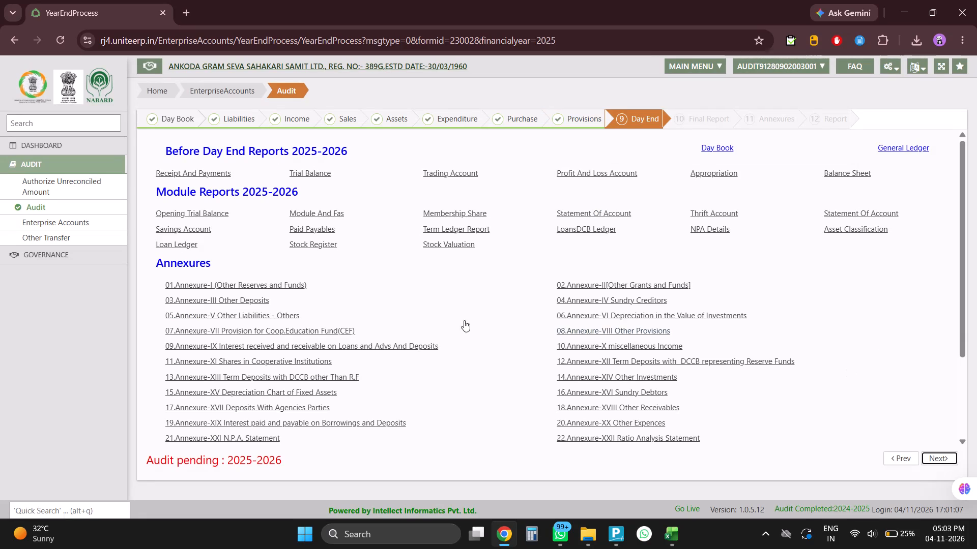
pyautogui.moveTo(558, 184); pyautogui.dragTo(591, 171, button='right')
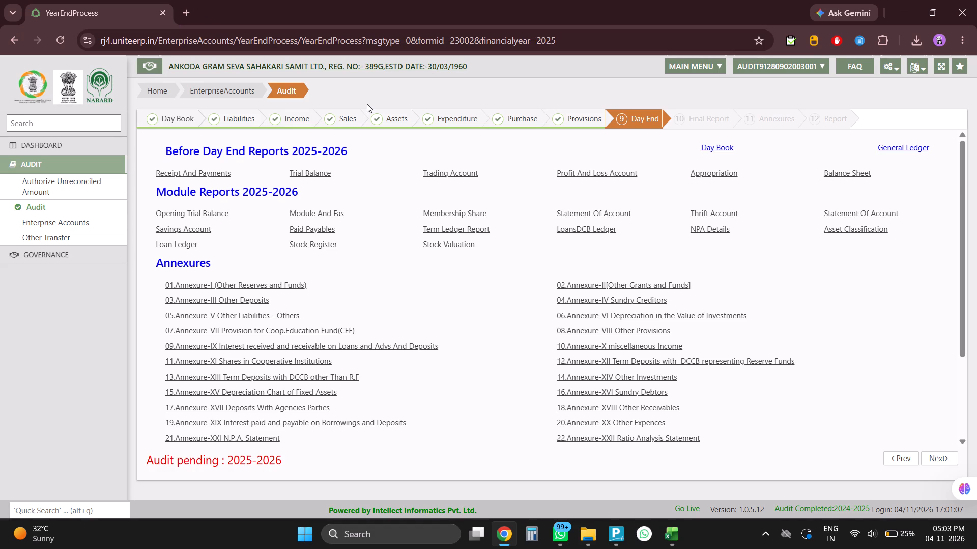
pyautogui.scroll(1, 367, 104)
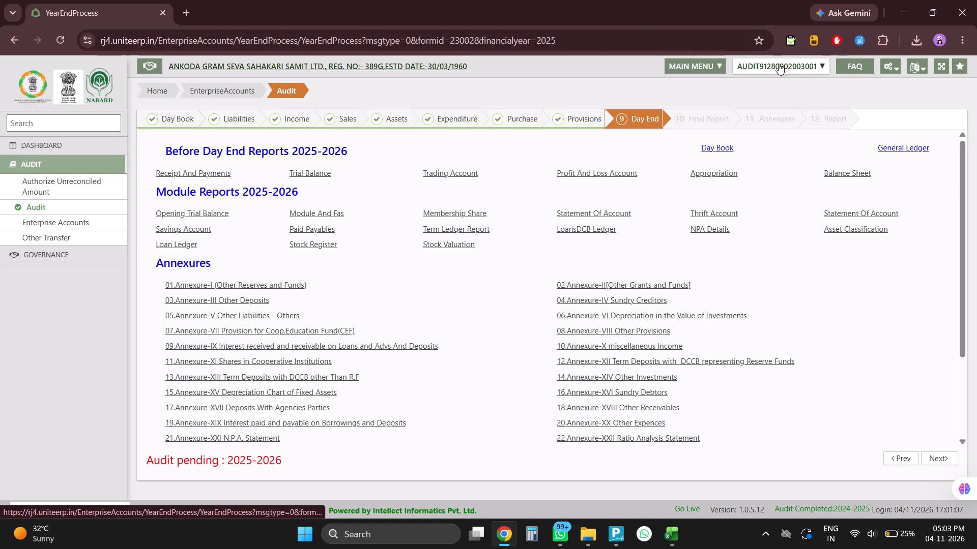
# Sign out of the Ankoda society's auditor account.
pyautogui.click(777, 64)
pyautogui.click(738, 89)
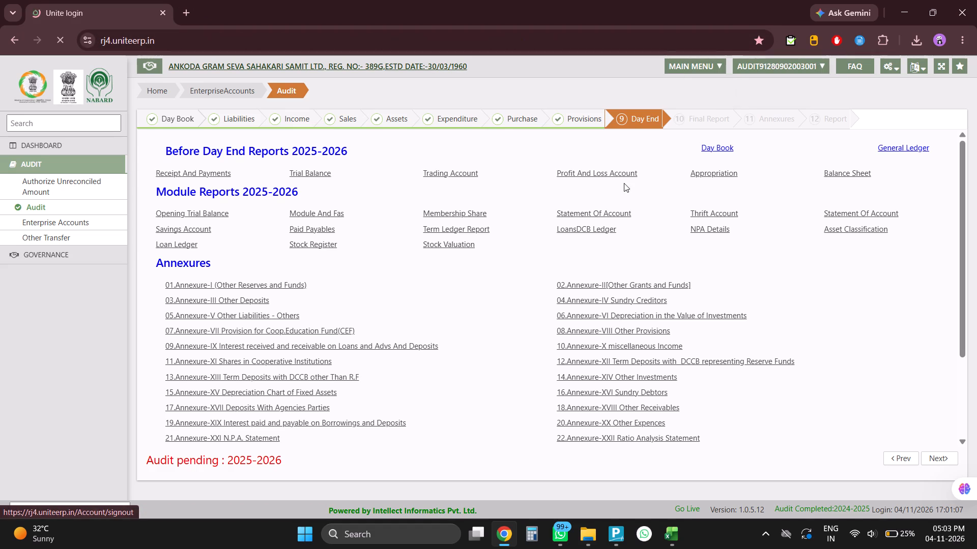